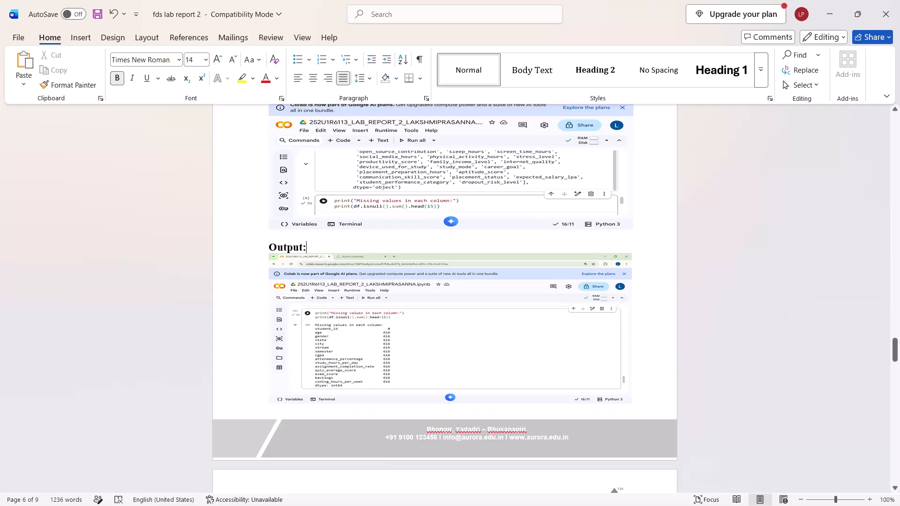
Look through the lab report around the missing-values output and the explanations that follow it.
ctrl+scroll(474, 242, up, 1)
ctrl+scroll(474, 242, down, 2)
scroll(474, 242, down, 1)
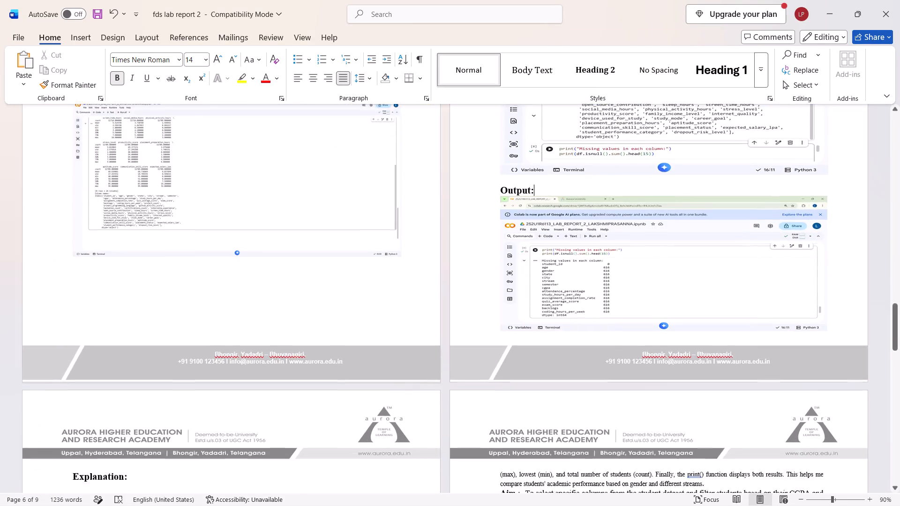
scroll(474, 242, down, 2)
scroll(476, 233, up, 2)
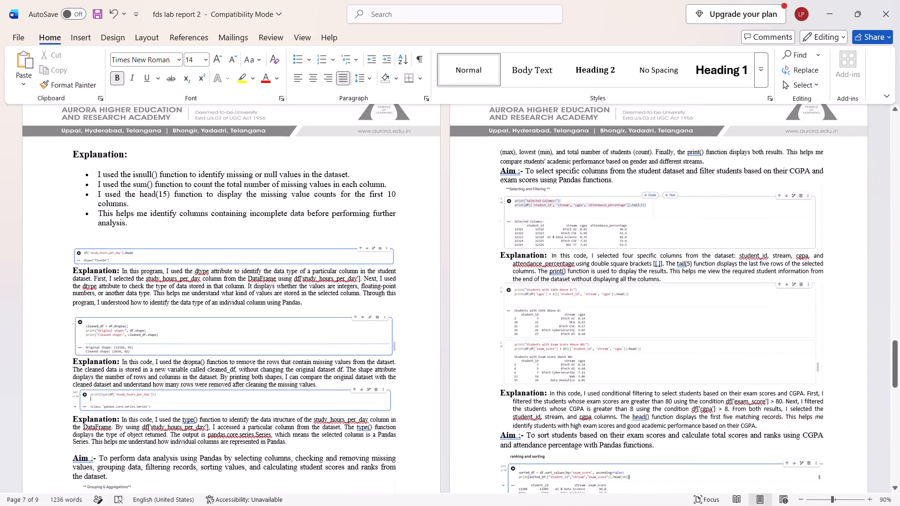
scroll(476, 233, up, 3)
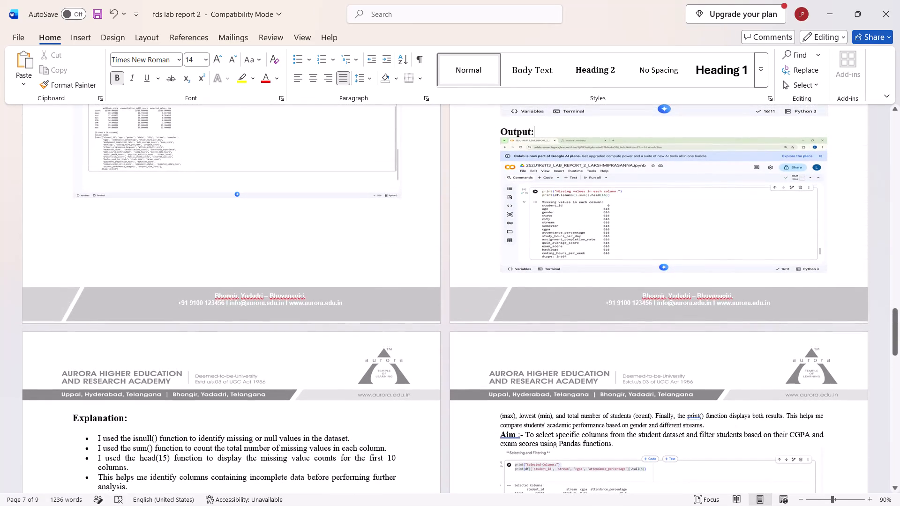
scroll(476, 233, left, 1)
ctrl+scroll(633, 219, up, 5)
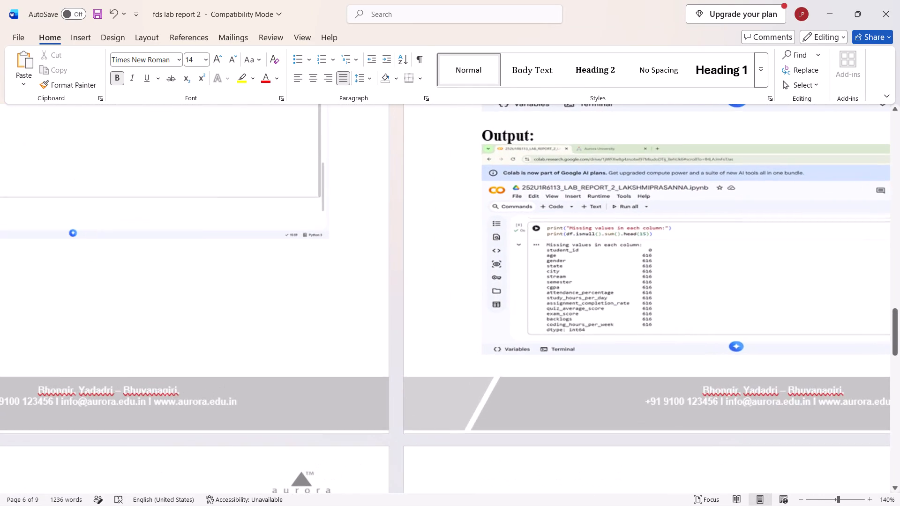
scroll(633, 219, down, 2)
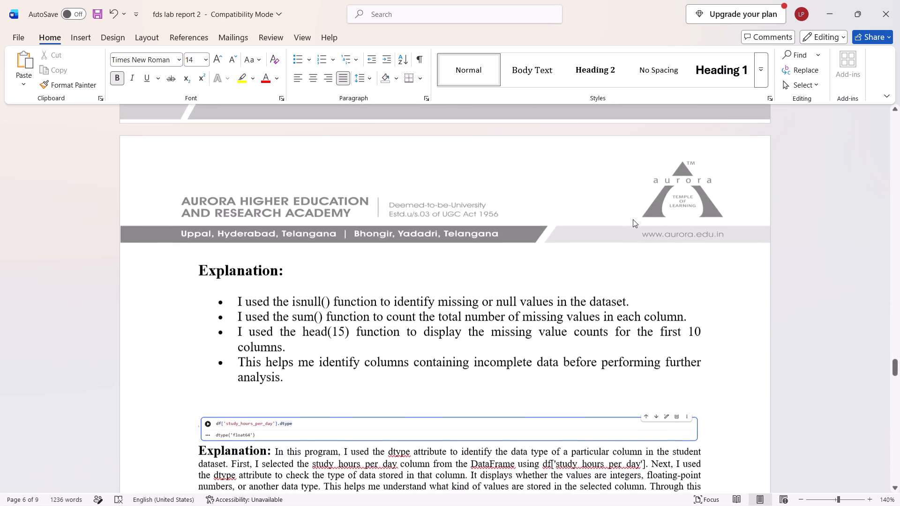
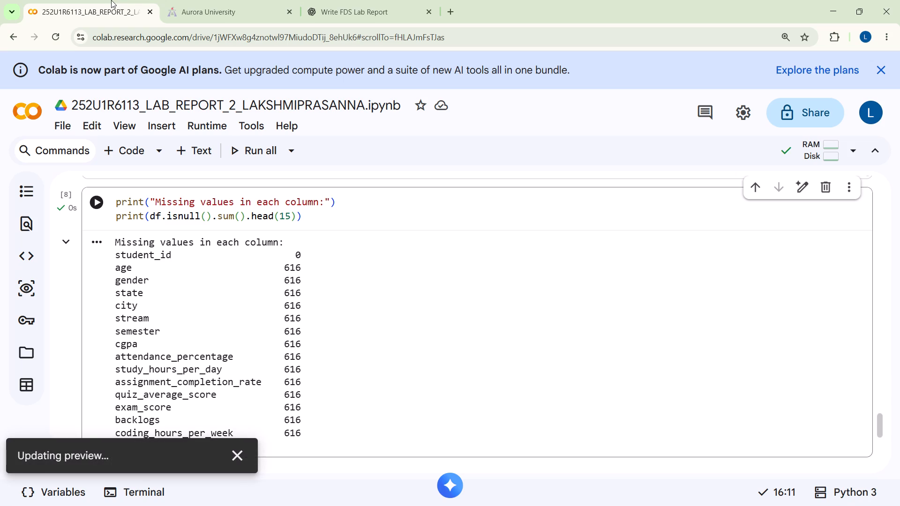
click(429, 11)
Add a code cell after the missing-values cell, paste Experiment 5's code into it and run it.
scroll(439, 194, down, 2)
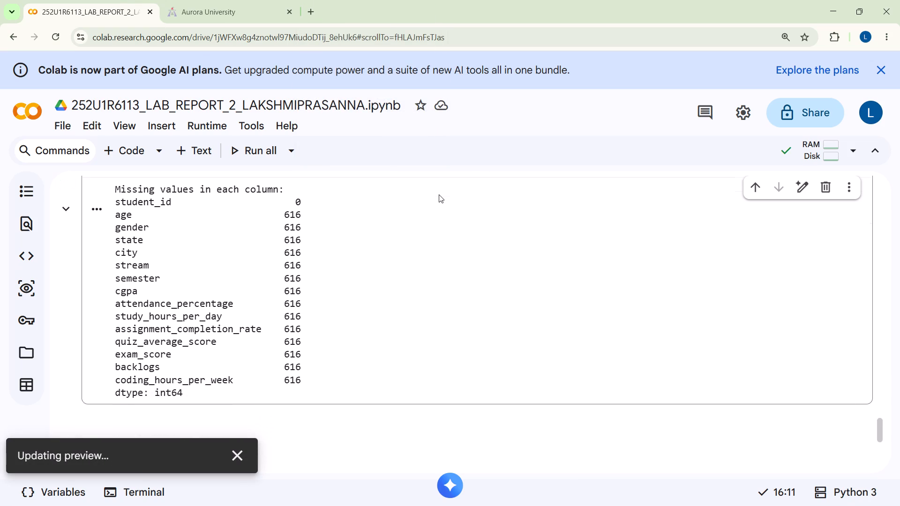
scroll(439, 194, down, 3)
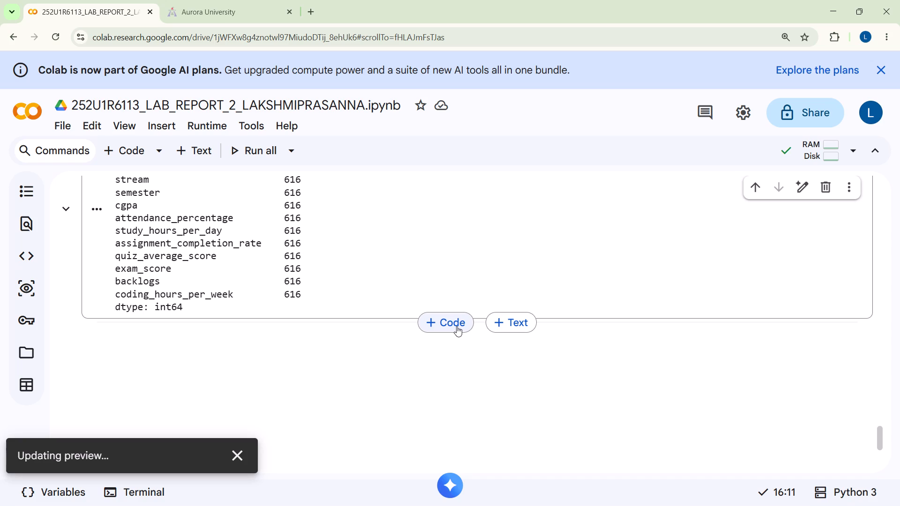
click(457, 326)
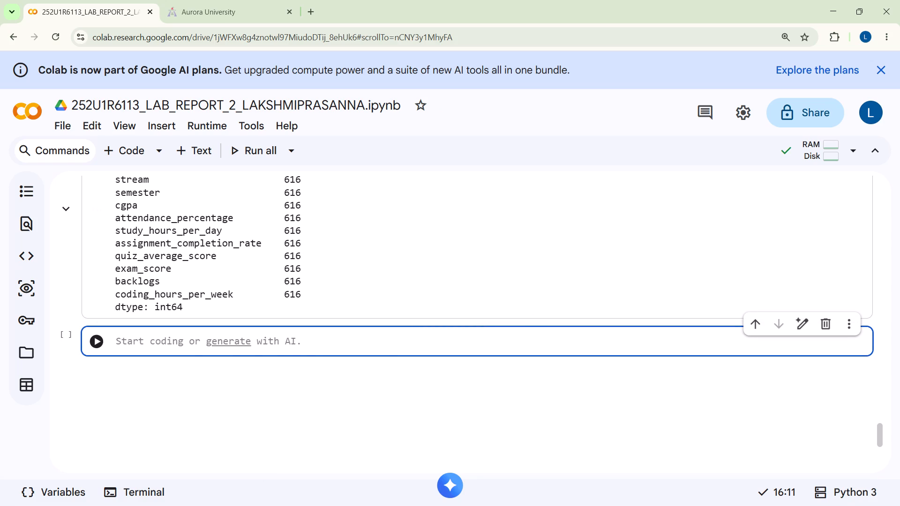
key(ctrl+v)
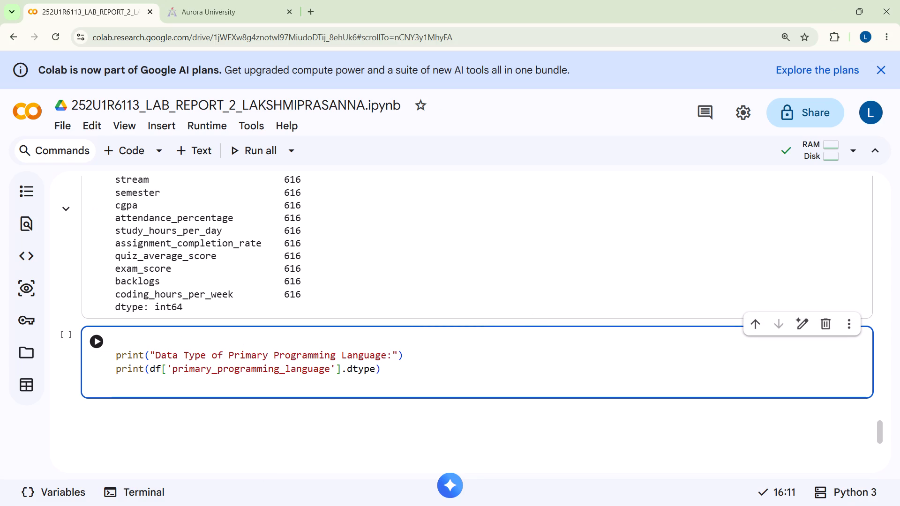
click(100, 343)
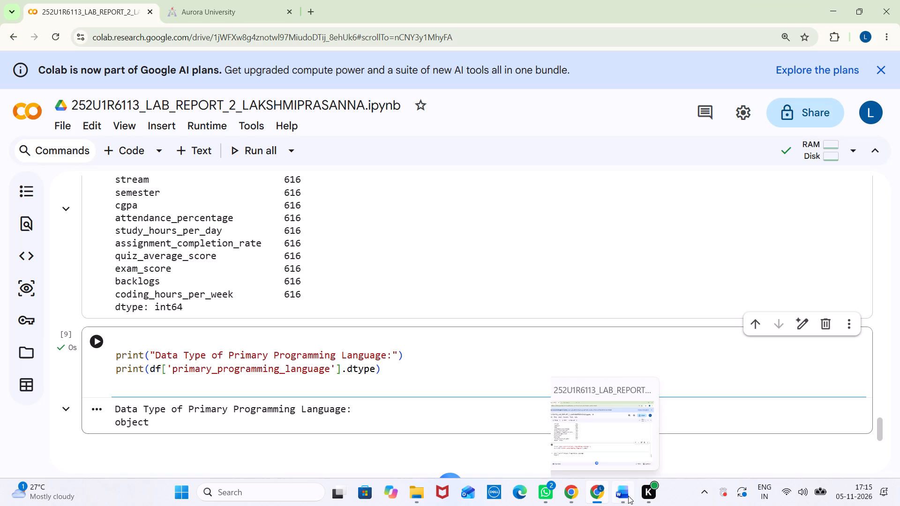
Check the next code image in the Word report, then capture a screenshot of the enlarged Colab cell for Experiment 5 with its output.
click(611, 456)
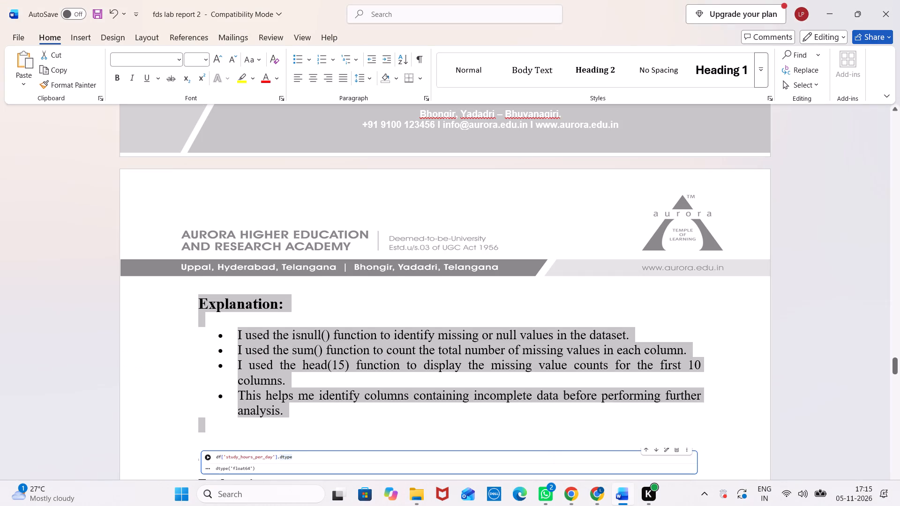
scroll(611, 456, down, 2)
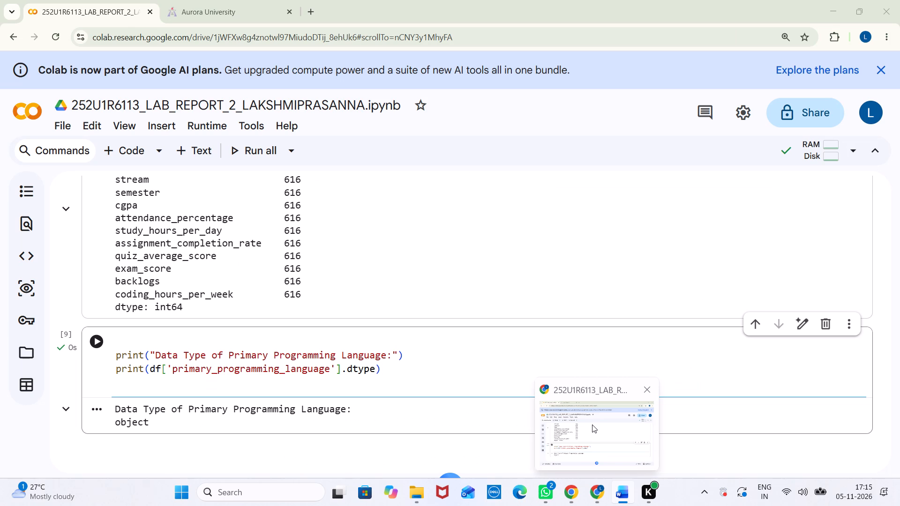
click(592, 424)
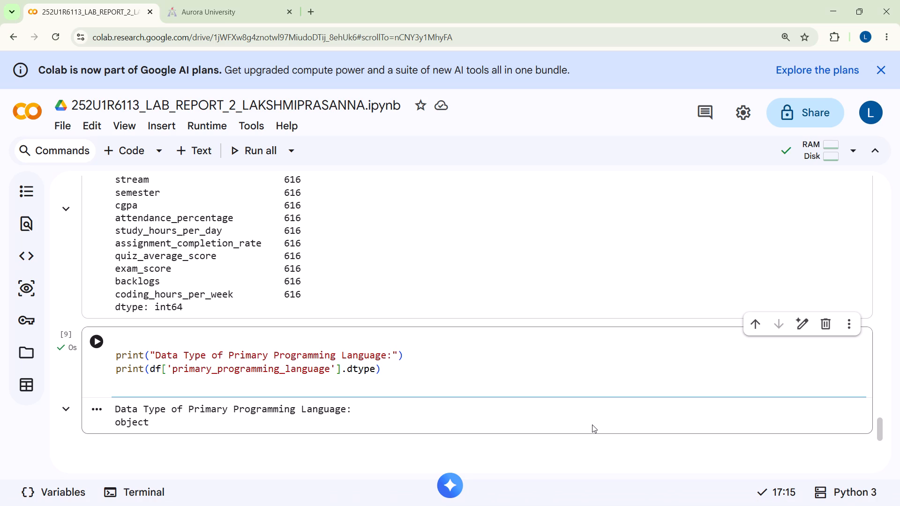
scroll(592, 424, down, 1)
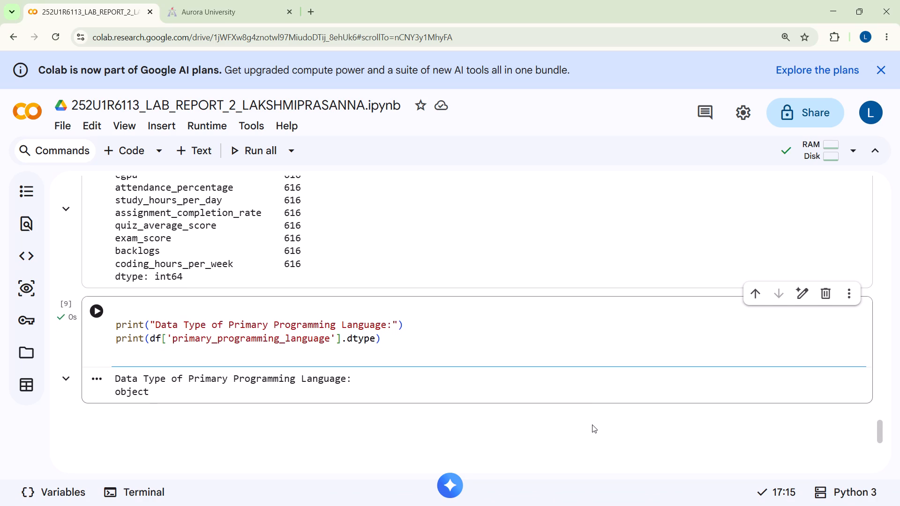
scroll(592, 424, down, 2)
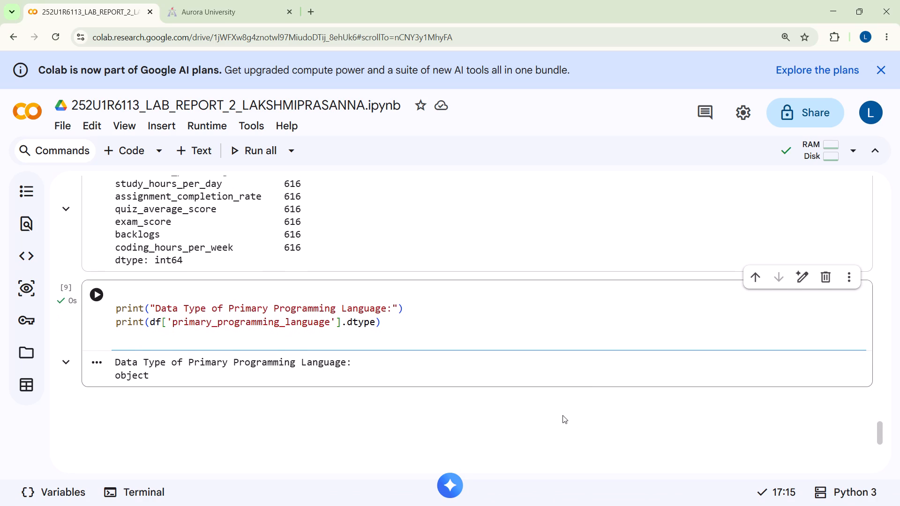
scroll(562, 415, down, 1)
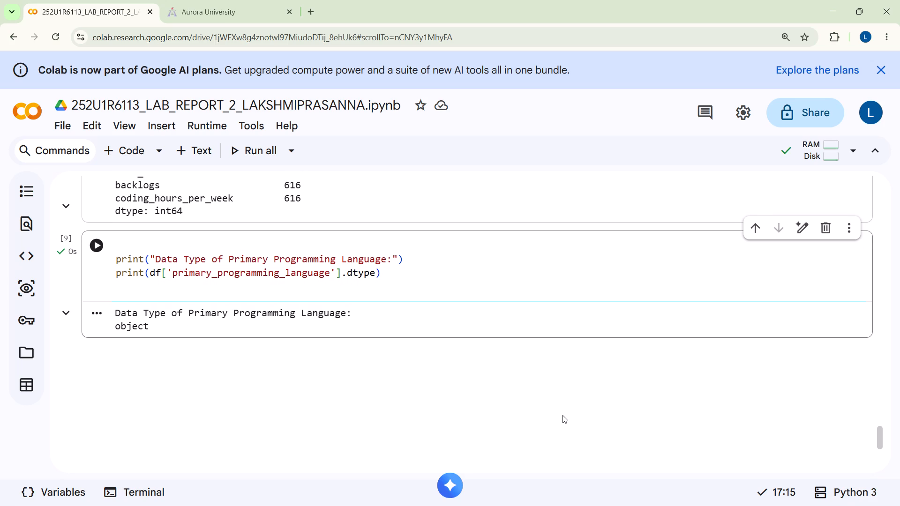
key(shift+super+equal)
key(ctrl+shift+equal)
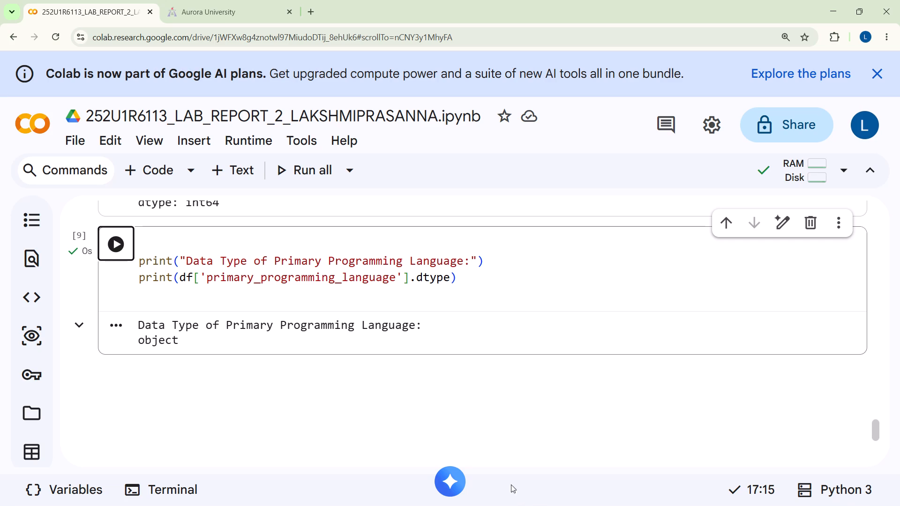
click(510, 451)
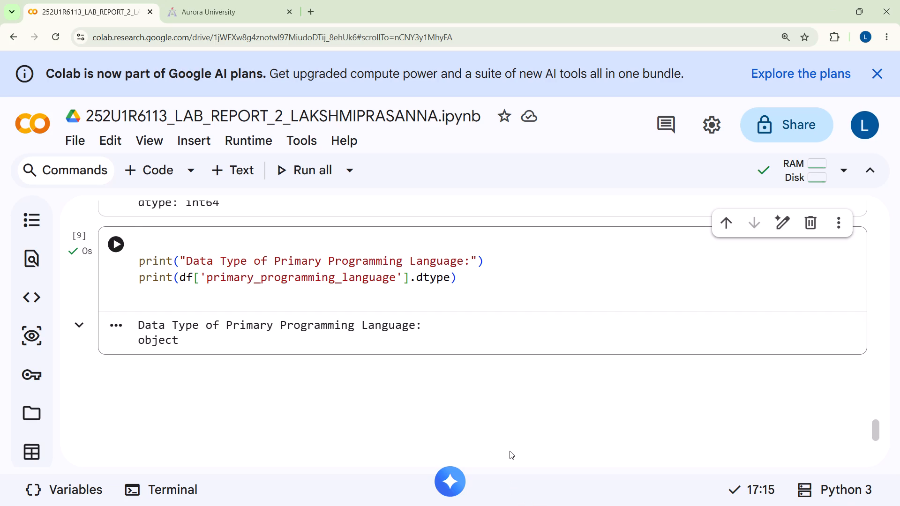
key(ctrl+shift+equal)
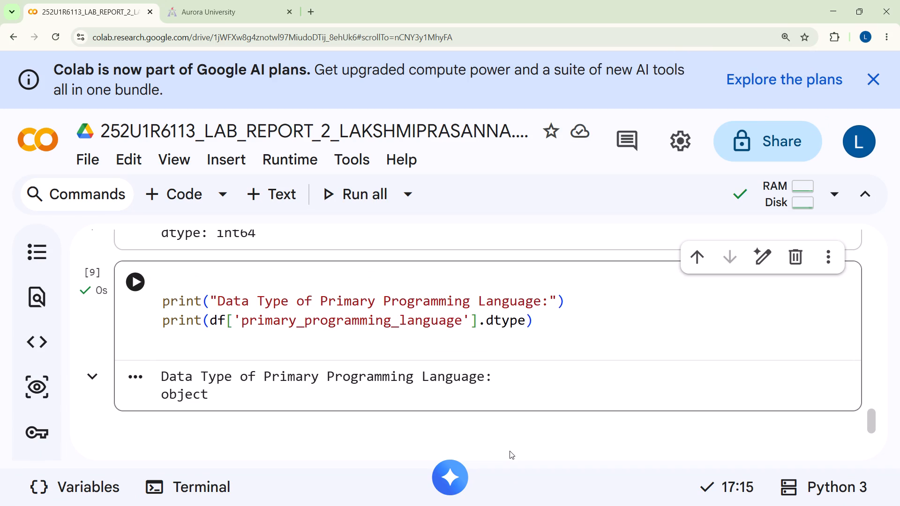
key(super+Print)
key(ctrl+c)
In the Word report, replace the study_hours_per_day dtype code image with the captured Colab screenshot.
click(612, 486)
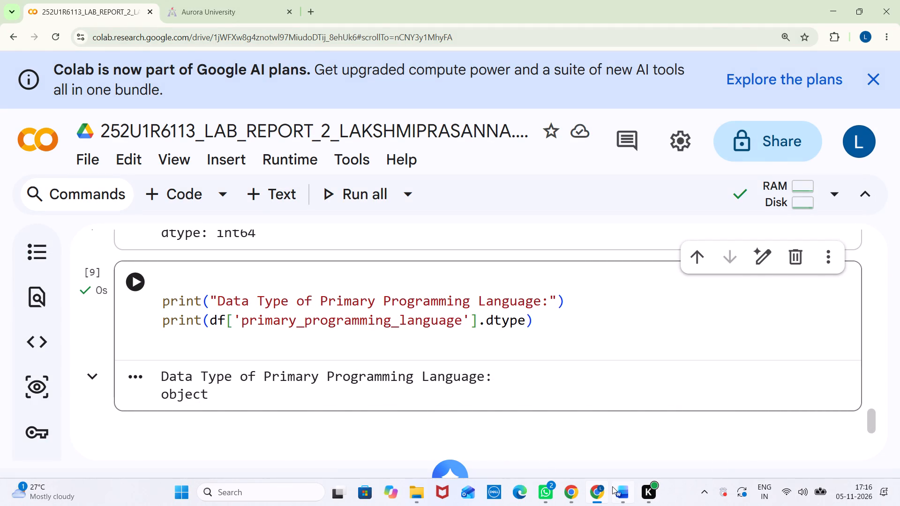
click(457, 334)
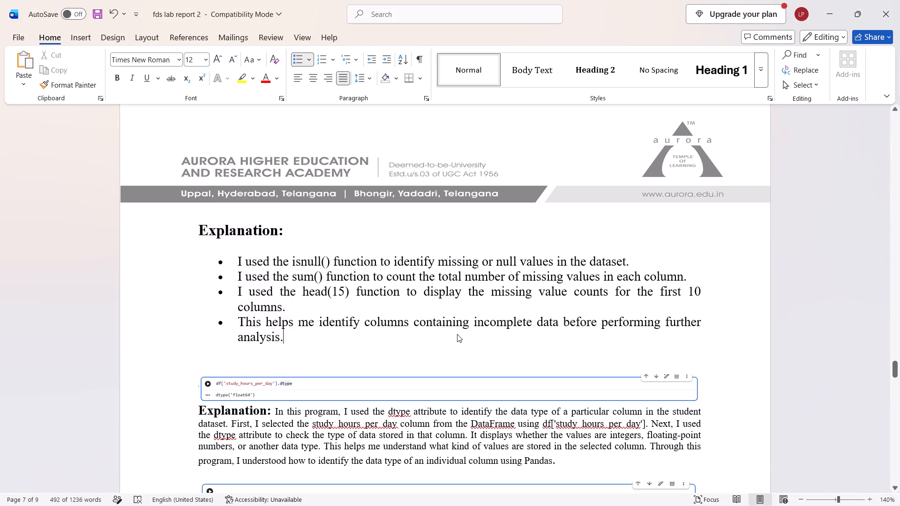
click(437, 386)
key(BackSpace)
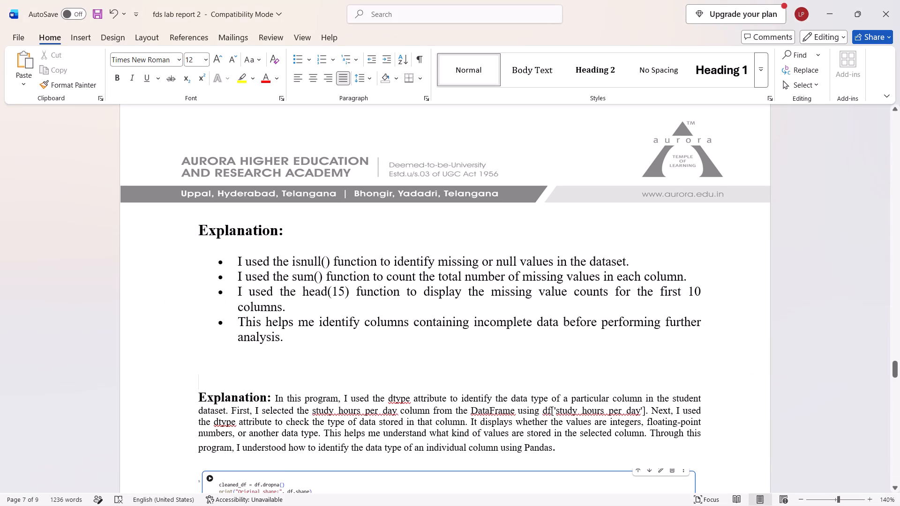
key(ctrl+v)
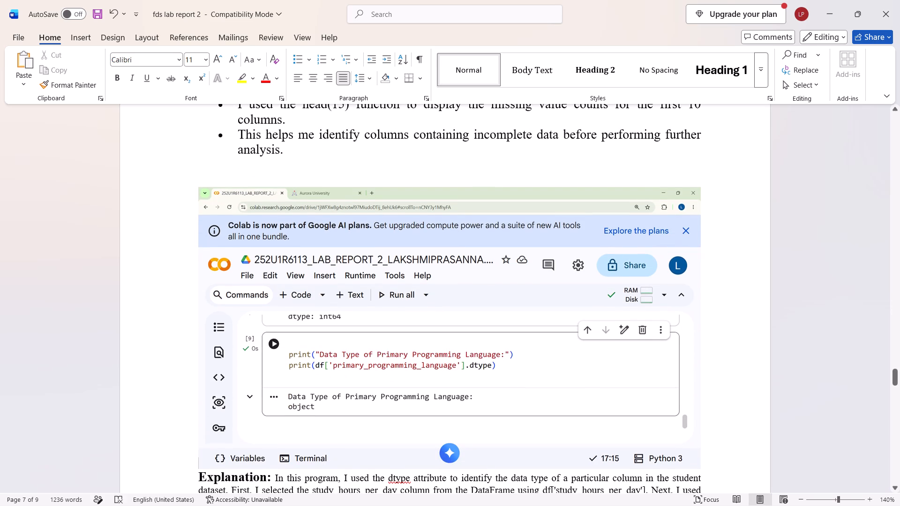
scroll(434, 319, down, 1)
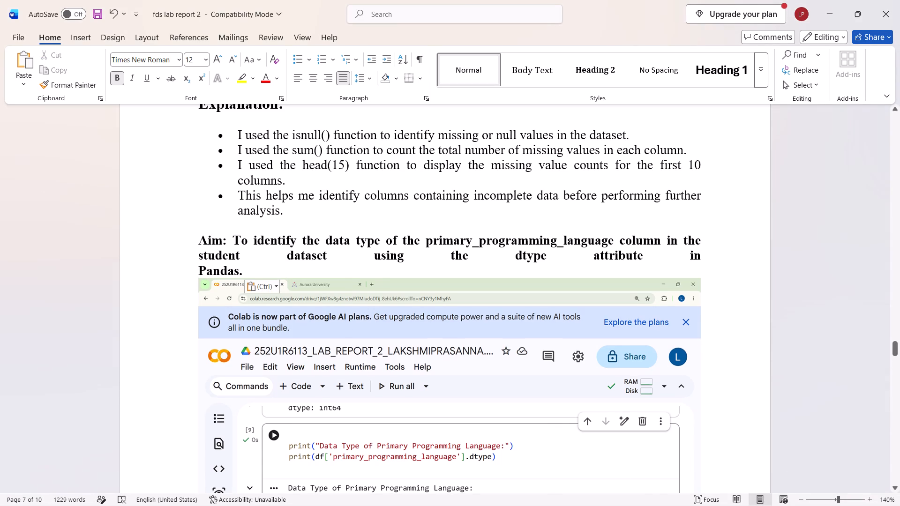
Remove the bold from the aim sentence after the "Aim:" label and keep the paragraph justified.
drag(248, 269, 236, 242)
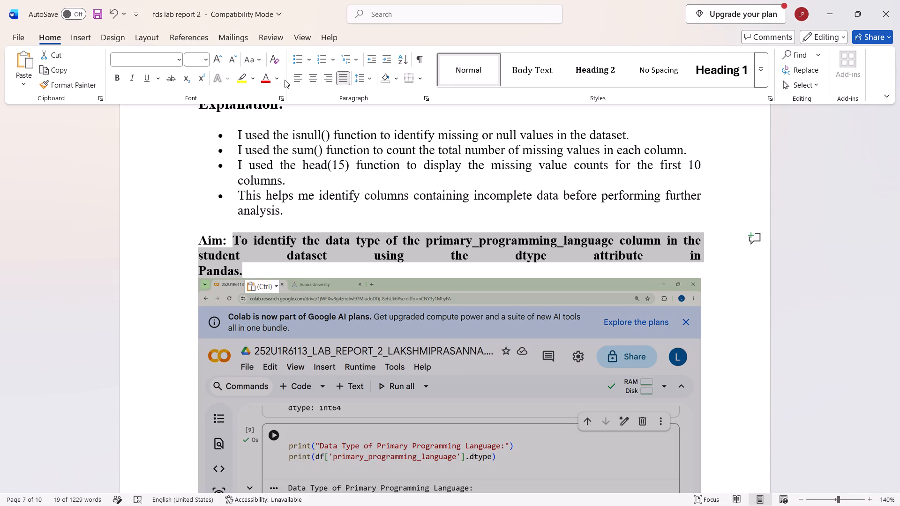
click(301, 80)
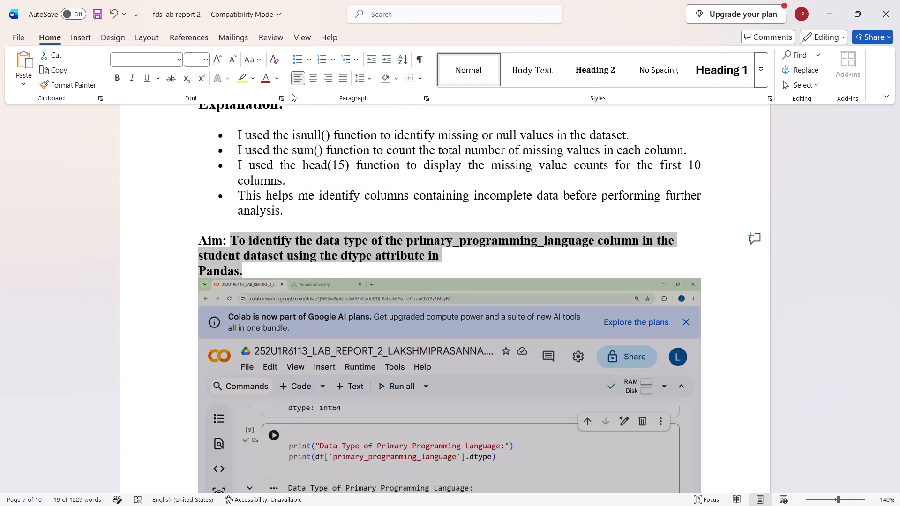
click(115, 77)
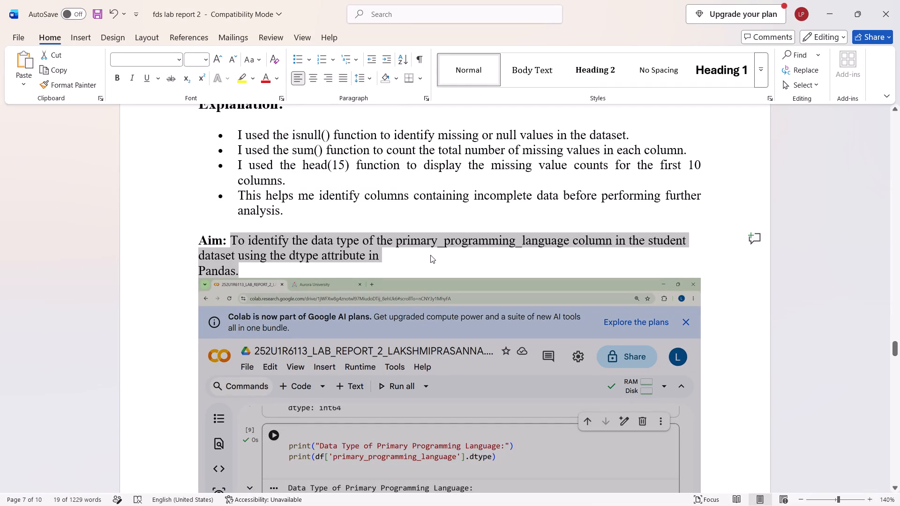
click(342, 81)
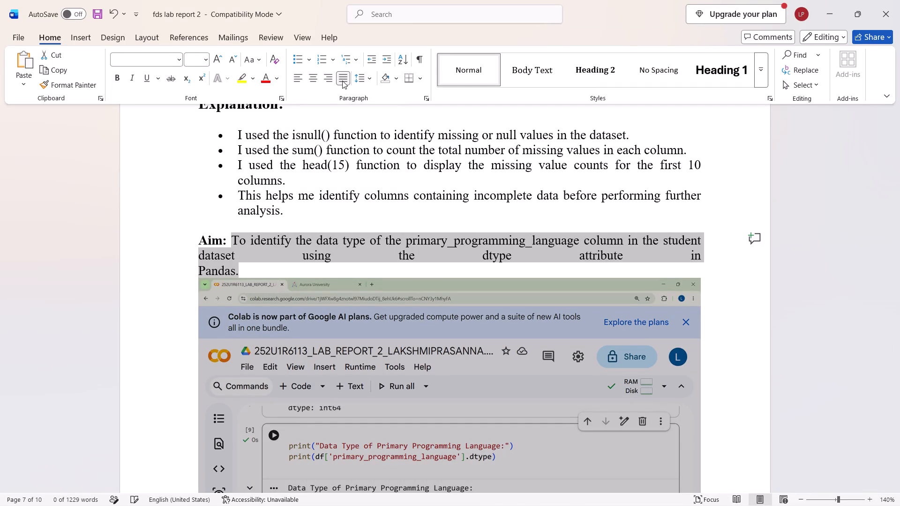
click(313, 266)
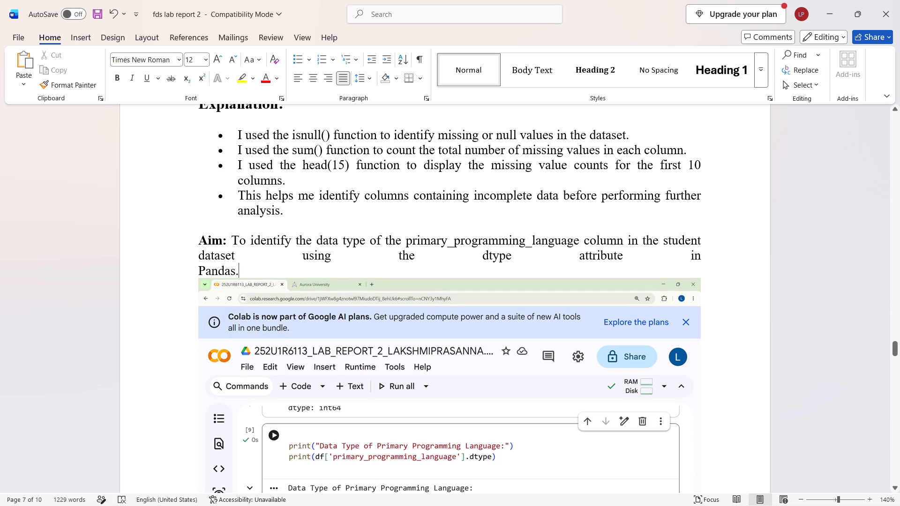
Fix the stretched word spacing in the aim's second line by splitting the screenshot into its own paragraph after "Pandas.".
drag(300, 255, 255, 253)
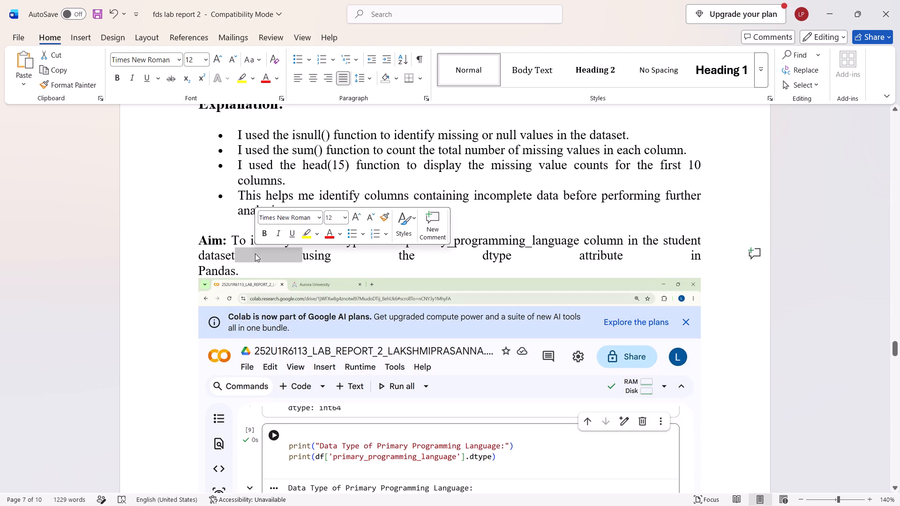
key(BackSpace)
key(space)
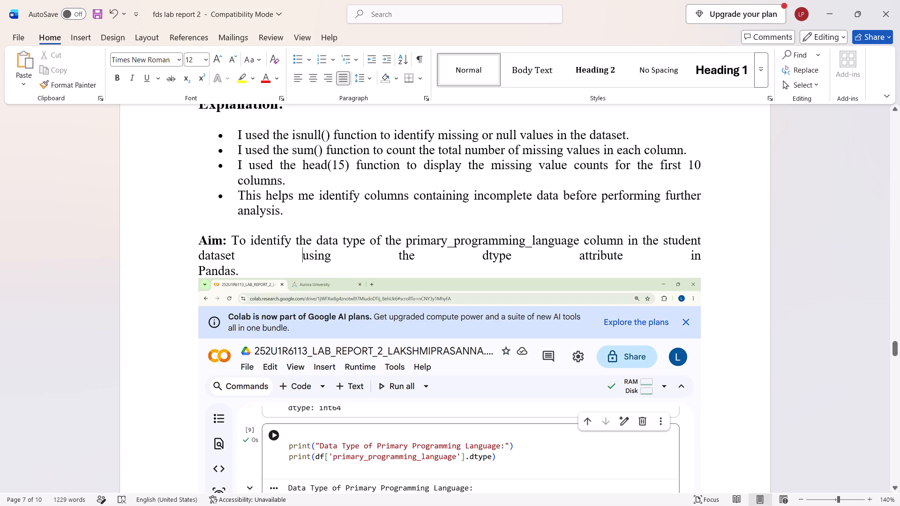
drag(246, 273, 211, 270)
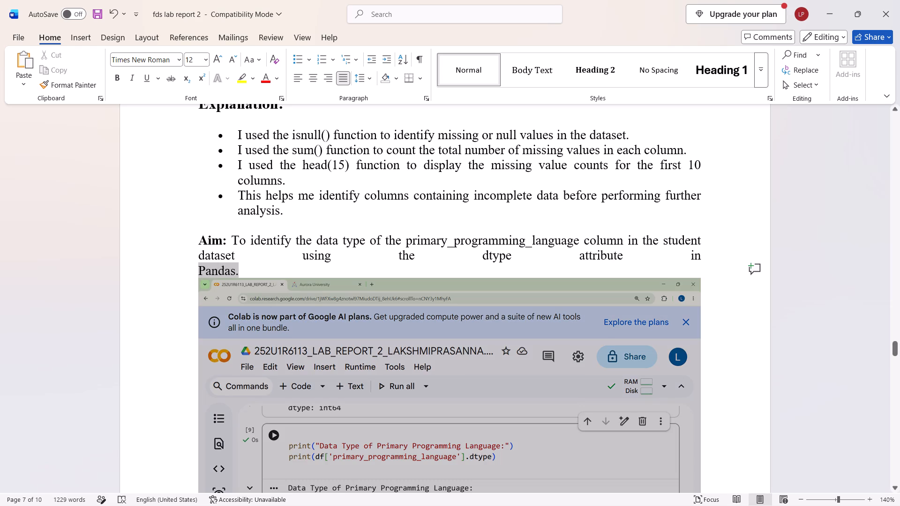
drag(211, 270, 232, 238)
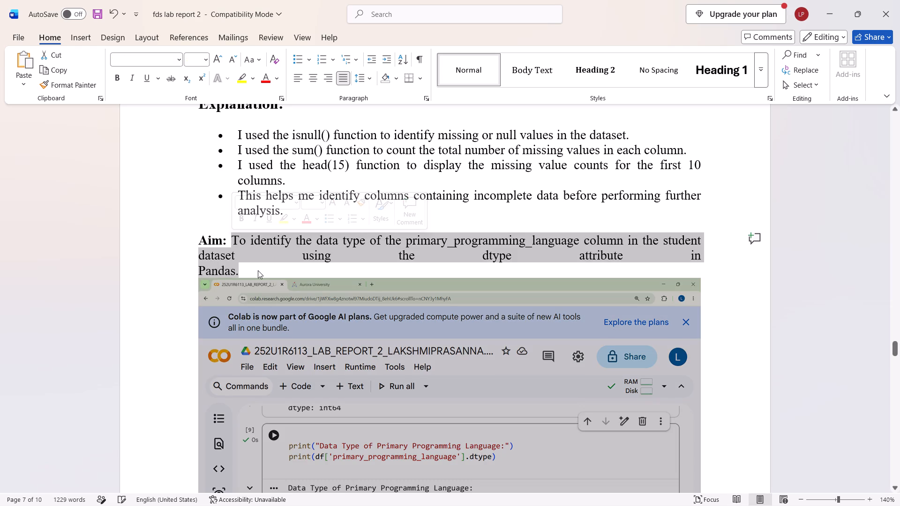
click(258, 270)
key(Return)
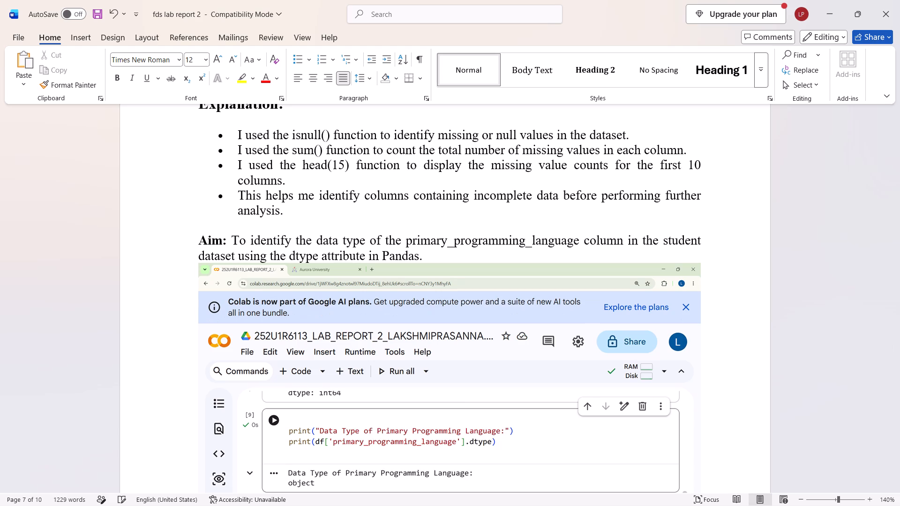
Add a "Code Execution:" line between the Experiment 5 aim and its Colab screenshot, separated from the aim by a blank line.
click(435, 254)
key(Return)
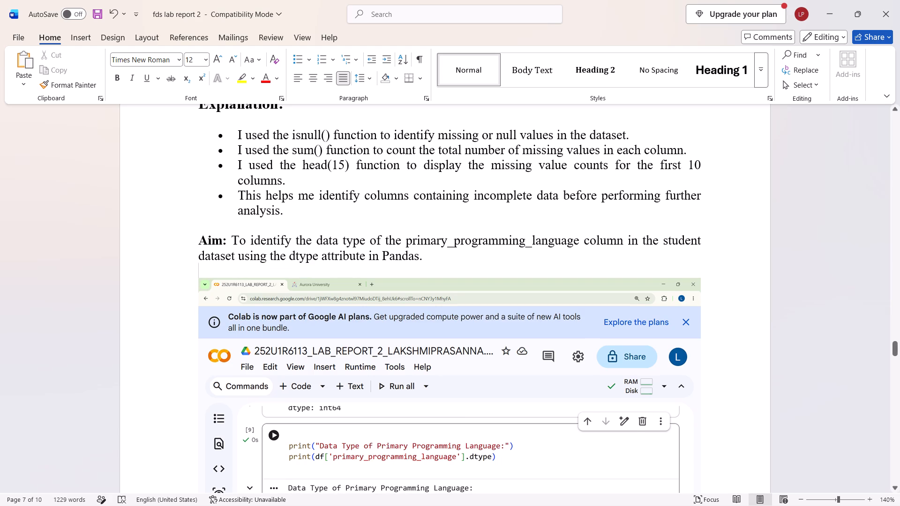
key(Return)
key(c)
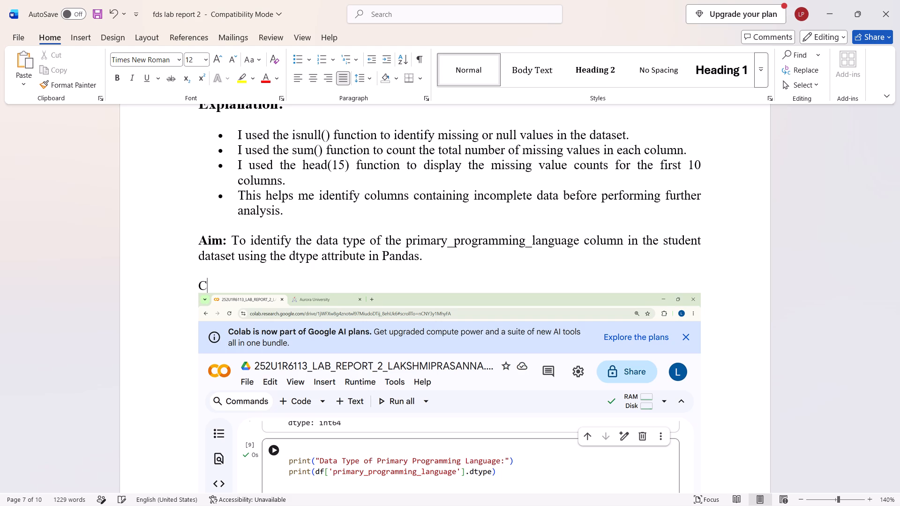
text(ode)
key(e)
text(xecution)
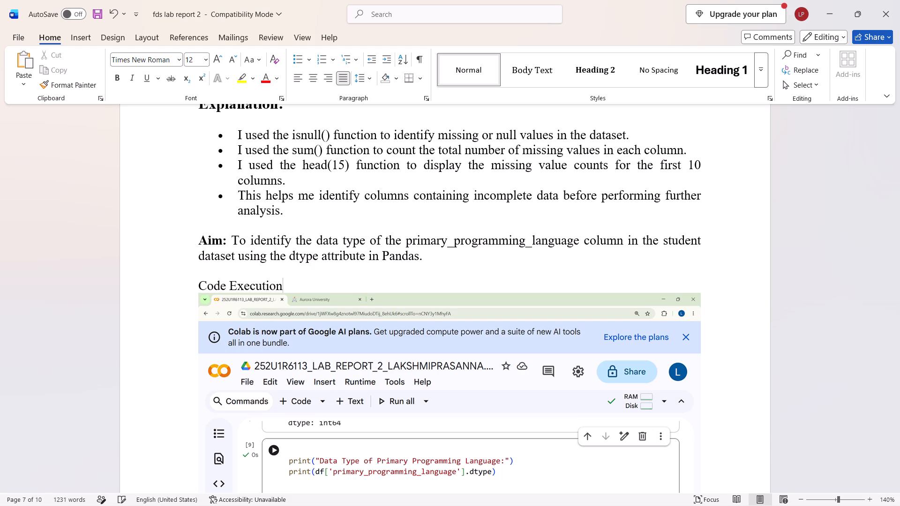
key(shift+colon)
key(Return)
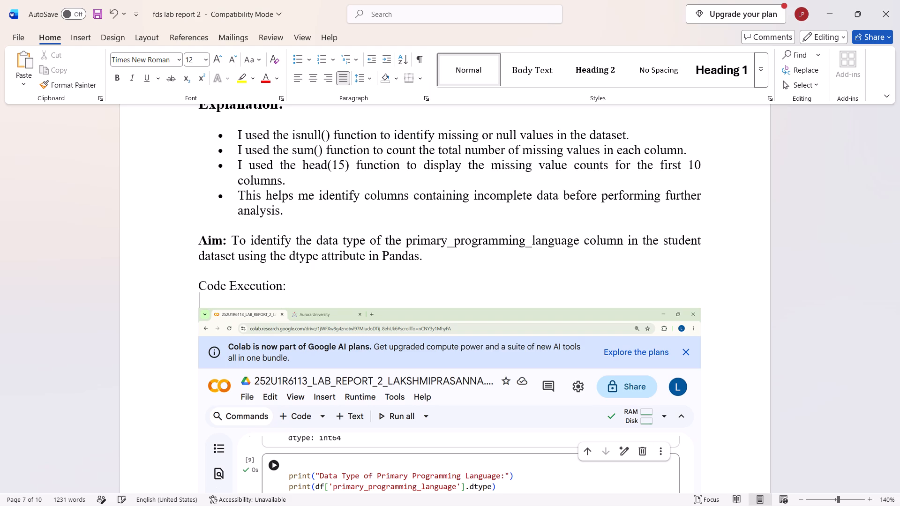
Format the "Code Execution:" label of Experiment 5 as bold in 14 pt.
drag(296, 284, 245, 283)
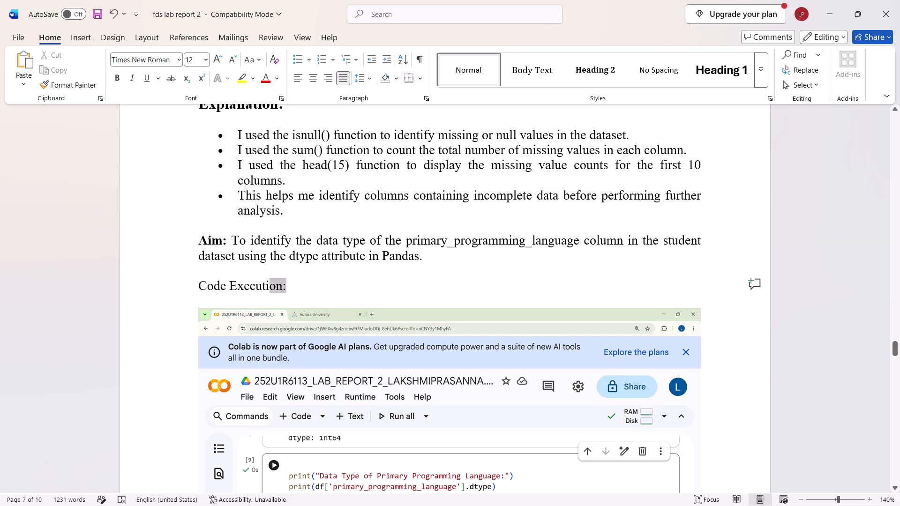
drag(245, 283, 207, 286)
click(214, 265)
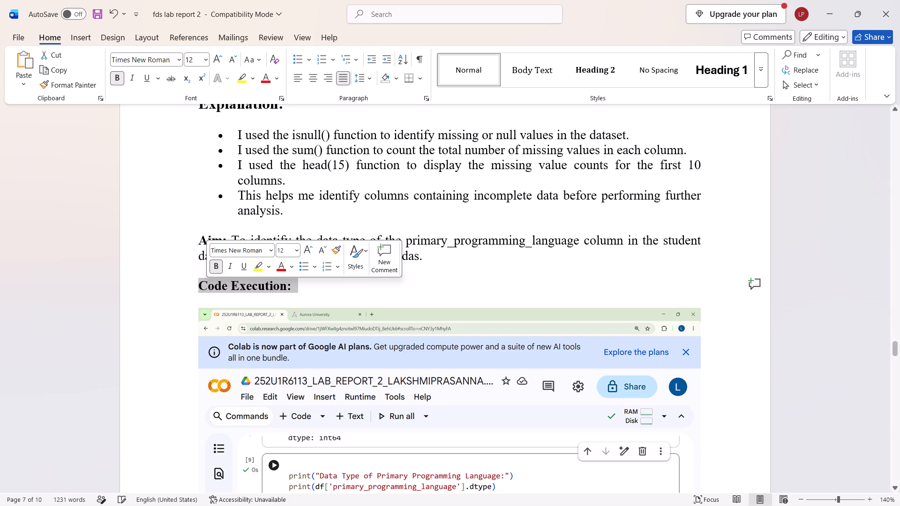
drag(202, 58, 193, 144)
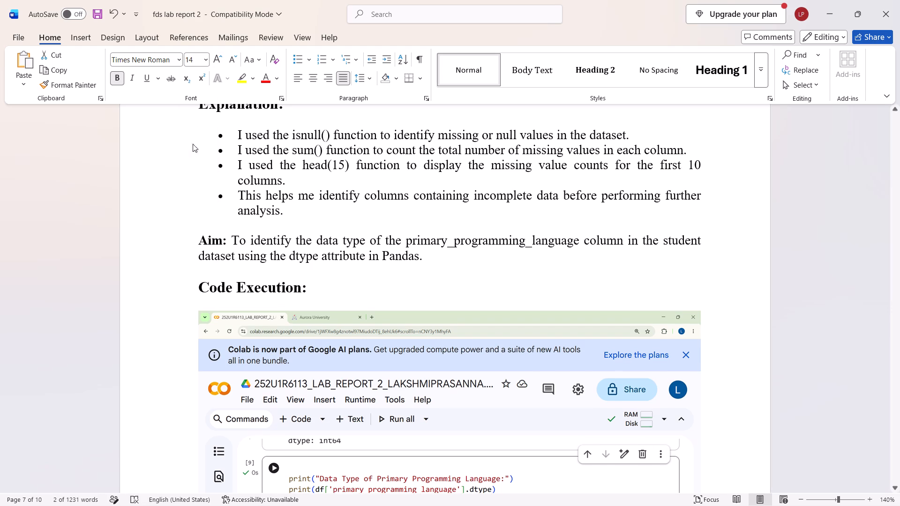
click(193, 144)
Set the "Aim:" label of Experiment 5 to font size 14.
drag(230, 239, 198, 236)
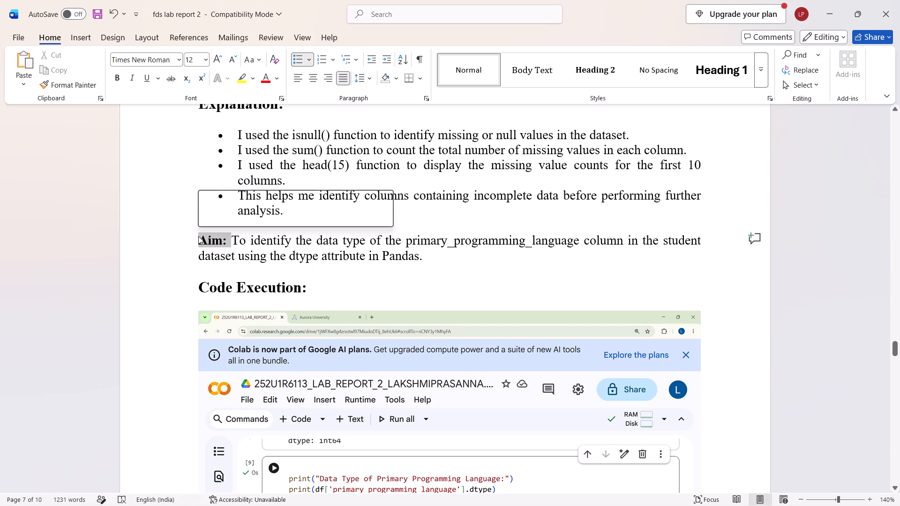
drag(207, 59, 198, 137)
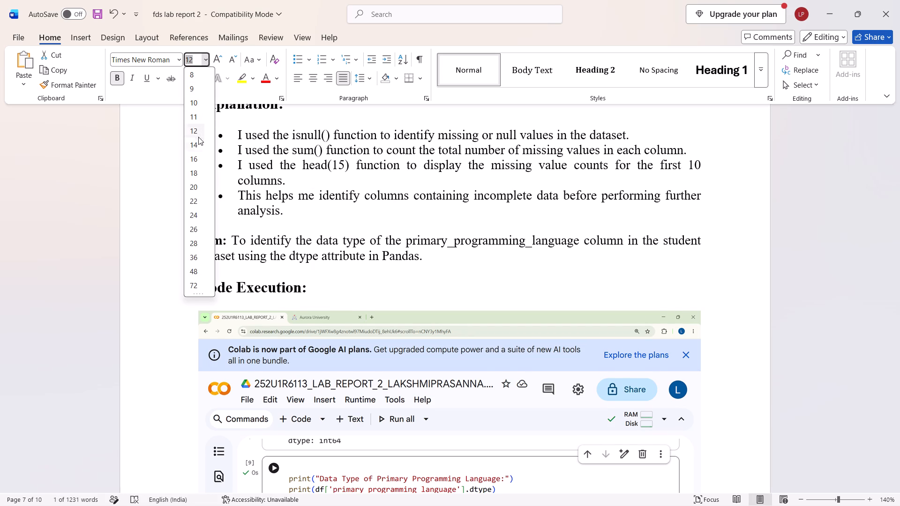
drag(198, 137, 197, 146)
click(382, 283)
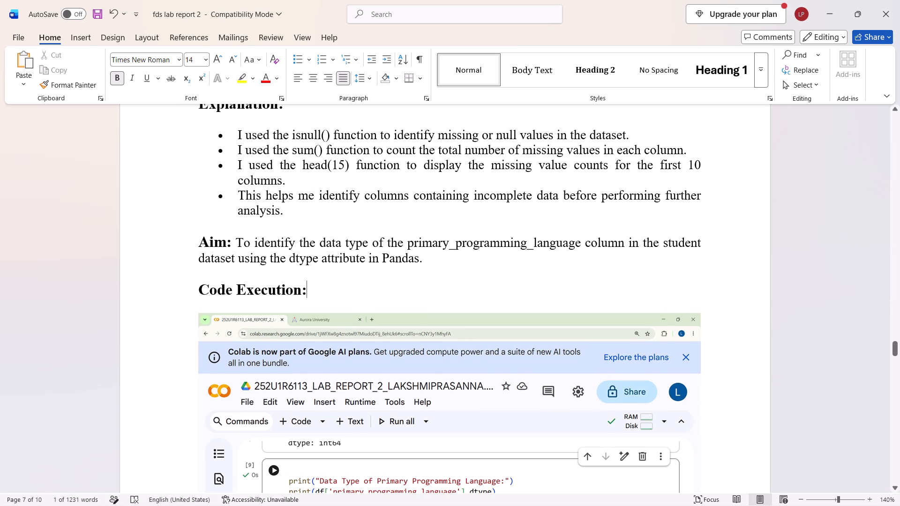
Set the "Explanation:" heading below the Experiment 5 screenshot to font size 14.
scroll(382, 283, down, 4)
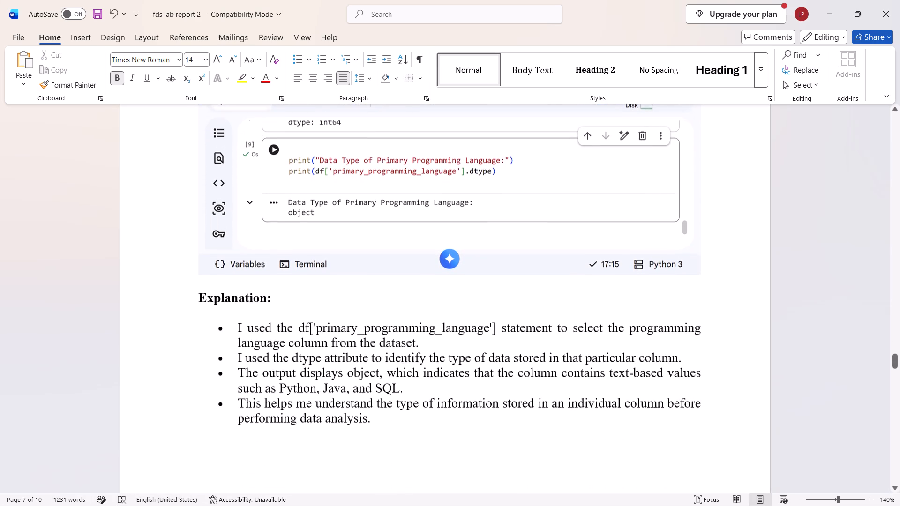
drag(296, 300, 197, 292)
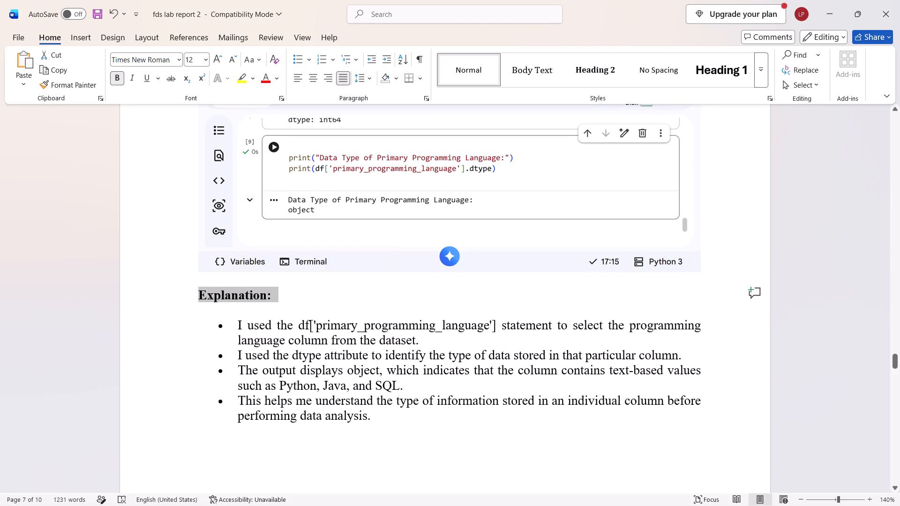
drag(207, 61, 202, 142)
click(339, 294)
scroll(339, 294, down, 2)
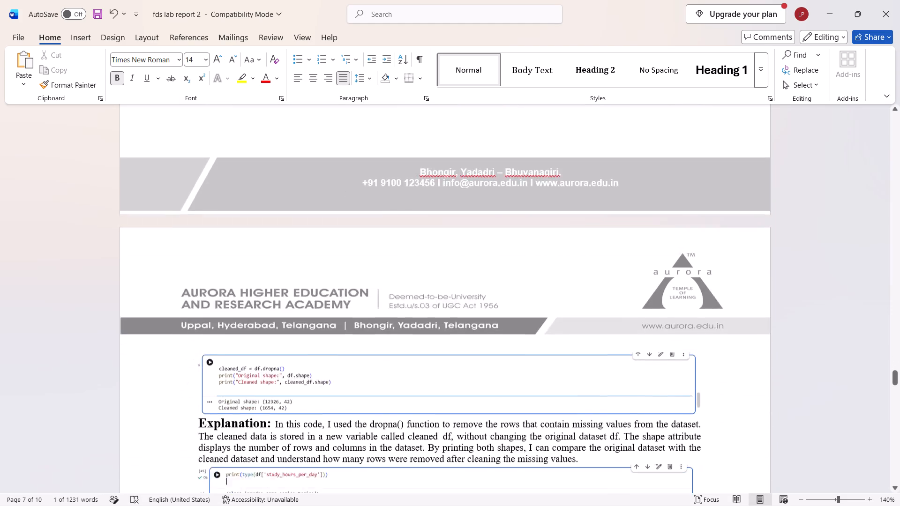
scroll(339, 294, down, 3)
scroll(339, 294, up, 1)
ctrl+scroll(339, 294, up, 2)
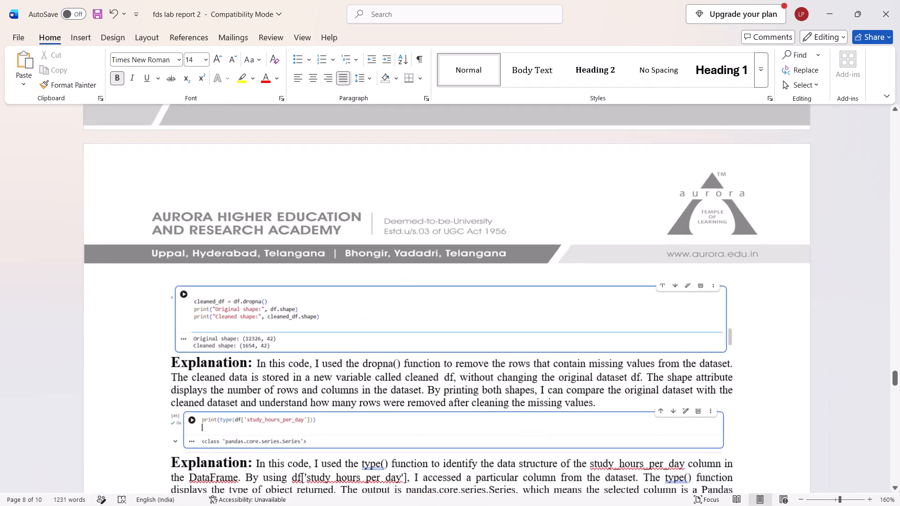
ctrl+scroll(339, 294, up, 5)
scroll(339, 294, down, 1)
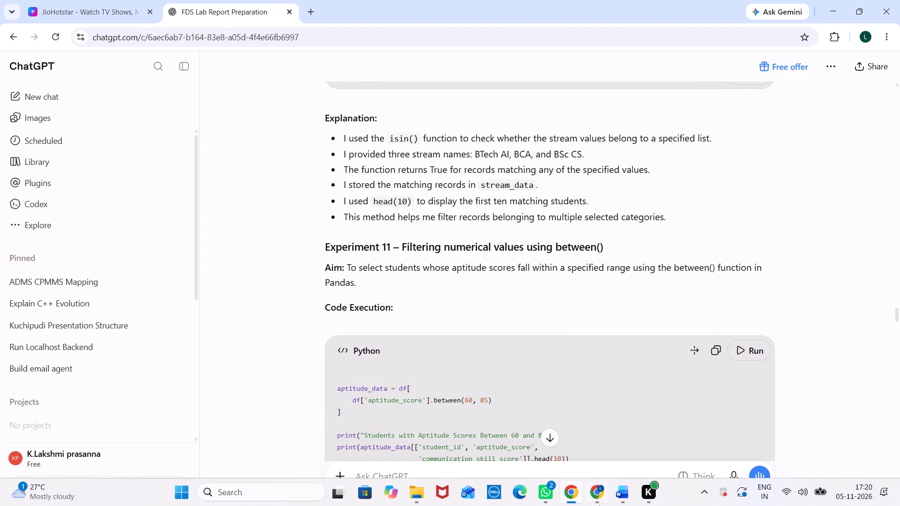
Switch to the Colab browser window, open Google Colab's home page in a new tab and open the recent LAB_1_NumPy.ipynb notebook.
click(592, 448)
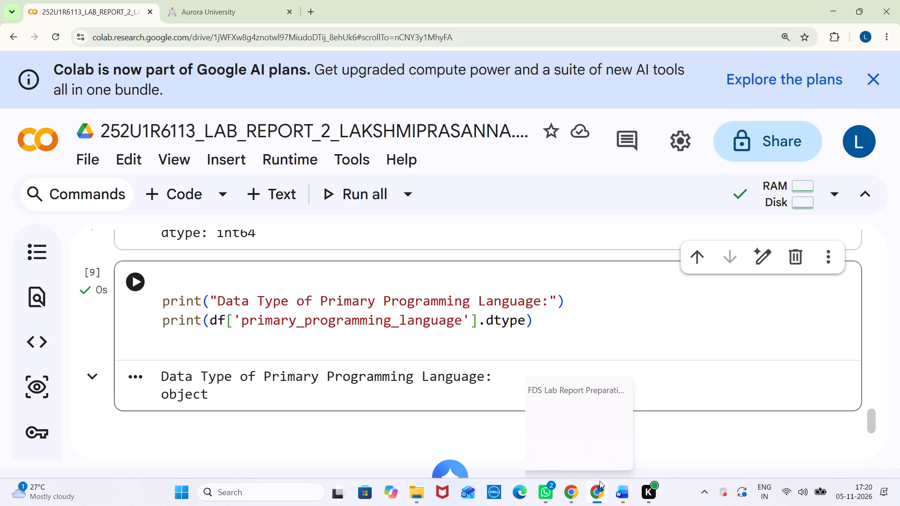
click(316, 2)
click(313, 219)
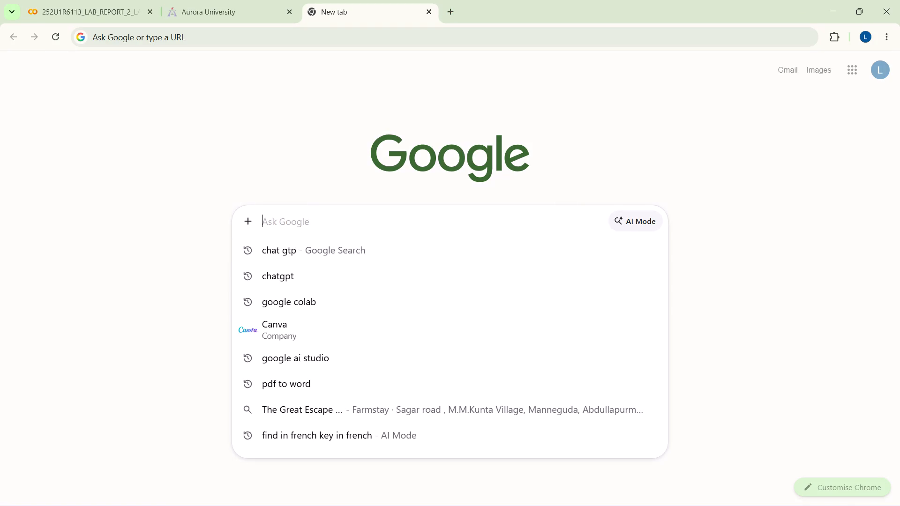
click(293, 298)
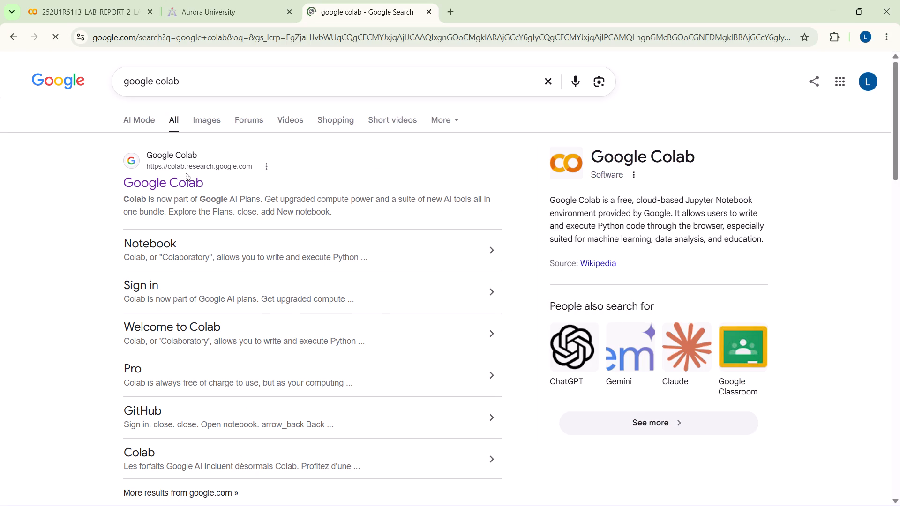
click(170, 181)
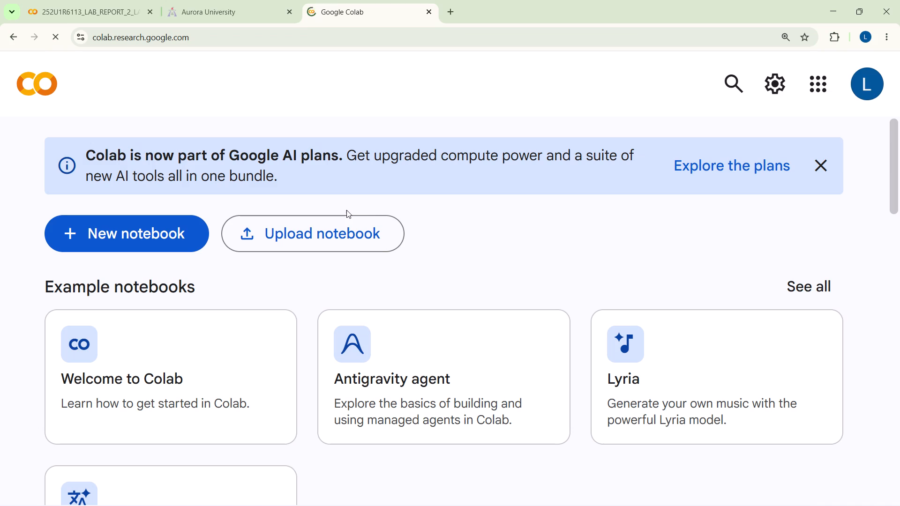
key(ctrl+shift+minus)
key(ctrl+shift+minus)
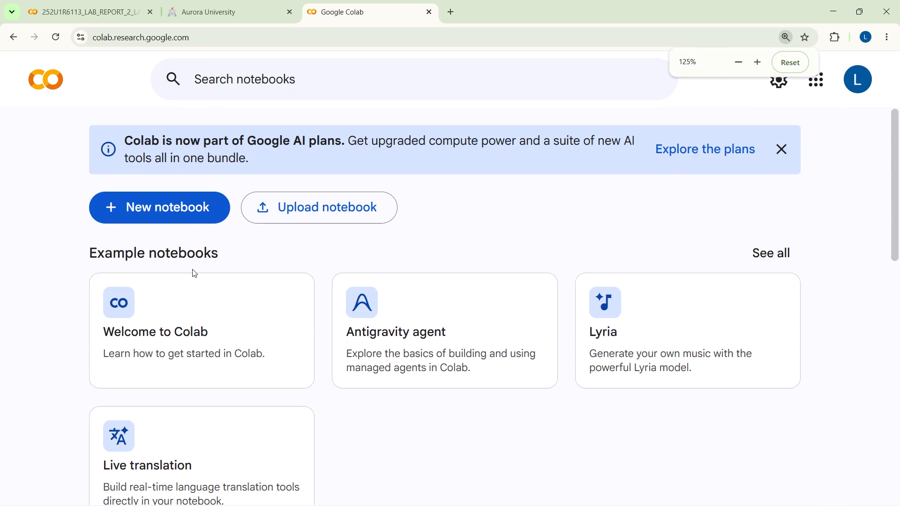
key(ctrl+shift+minus)
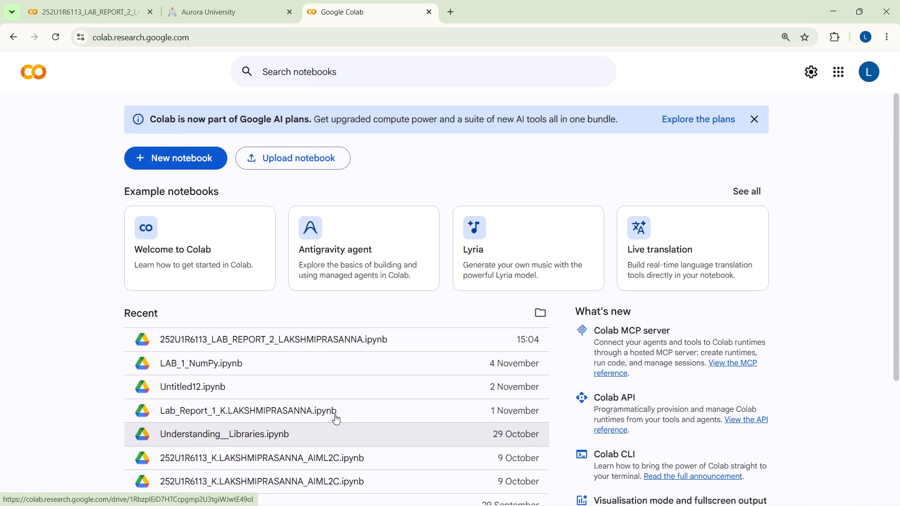
double_click(347, 370)
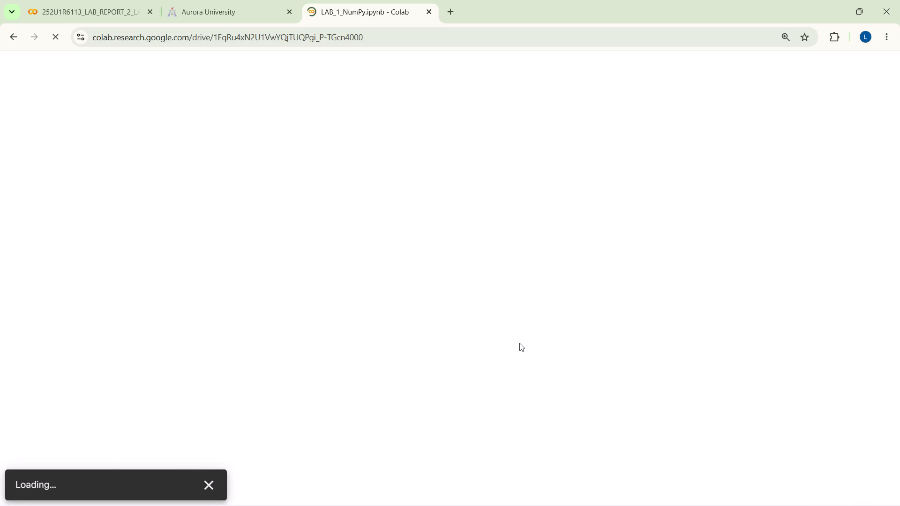
scroll(519, 343, down, 2)
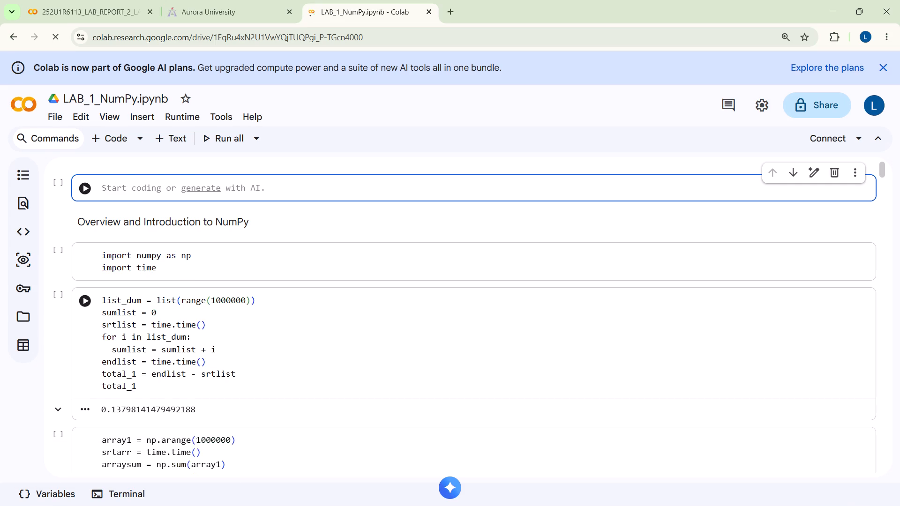
Look through the NumPy part of the notebook, covering array attributes, indexing, slicing and type conversion.
scroll(519, 343, down, 4)
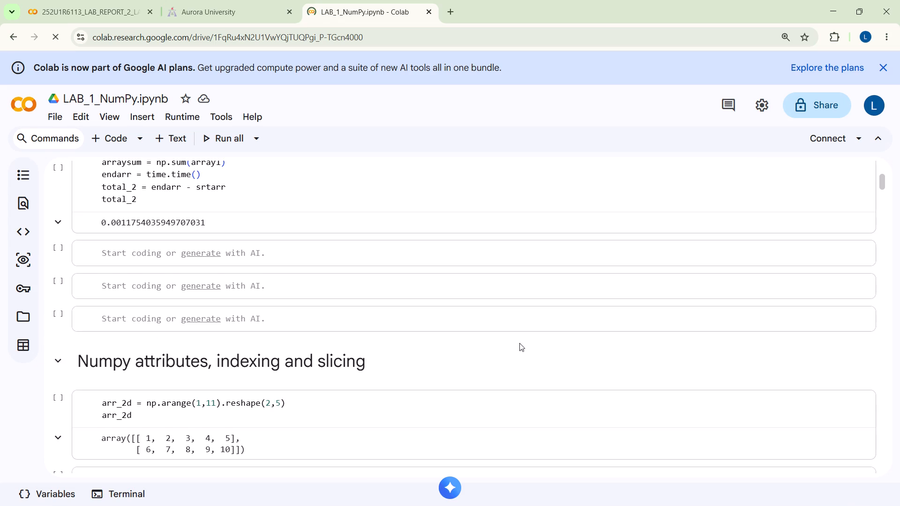
scroll(519, 343, down, 3)
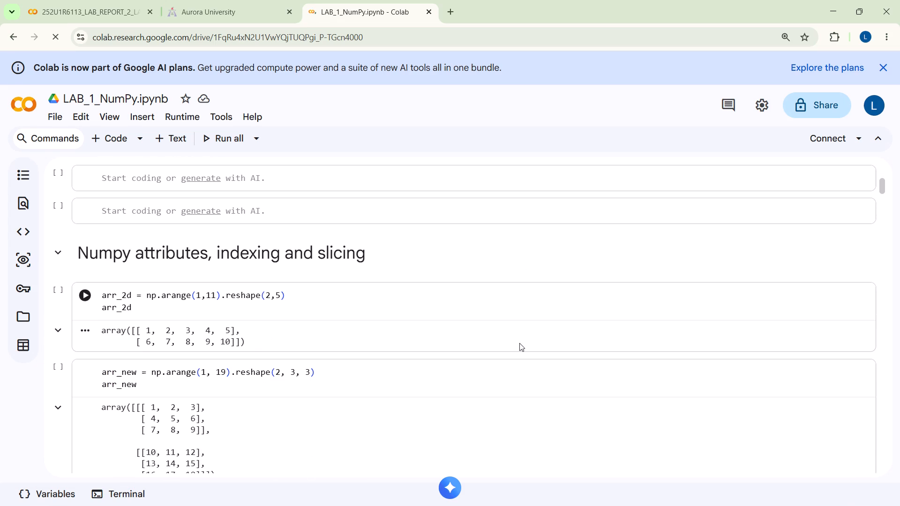
scroll(519, 343, down, 9)
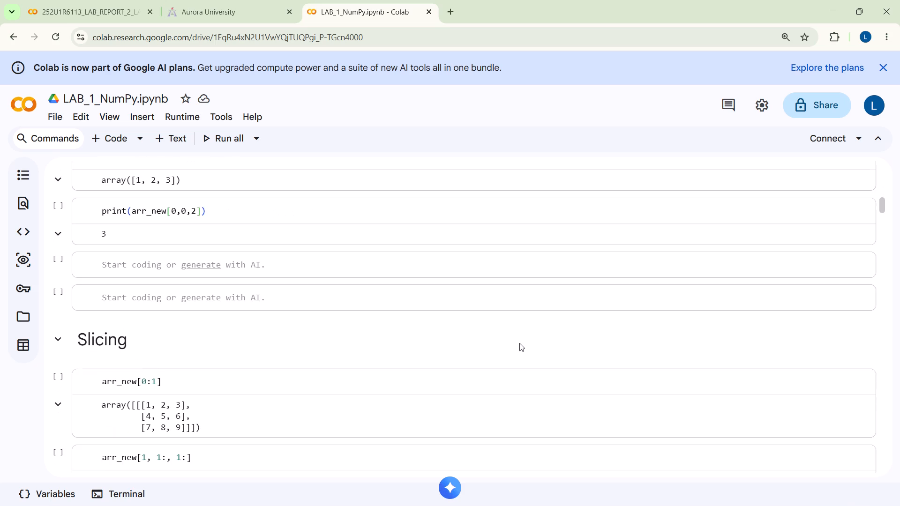
scroll(519, 343, down, 5)
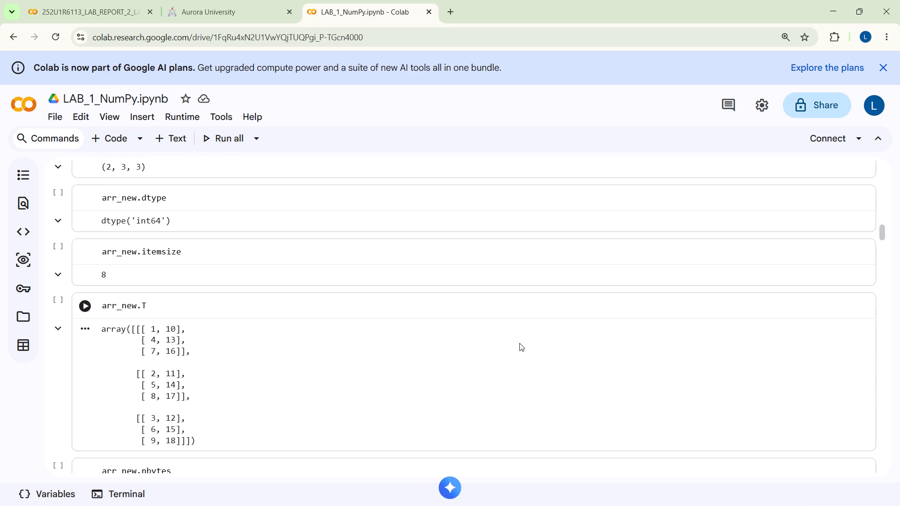
scroll(519, 343, down, 2)
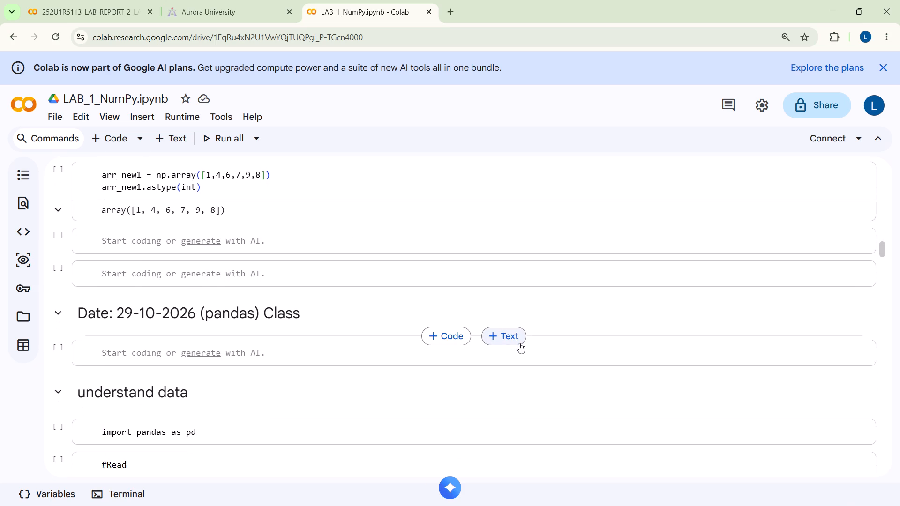
Examine the pandas class cells on reading the CSV, sorting, ranking, renaming columns and describing data, highlighting the df.info() line.
scroll(519, 343, down, 5)
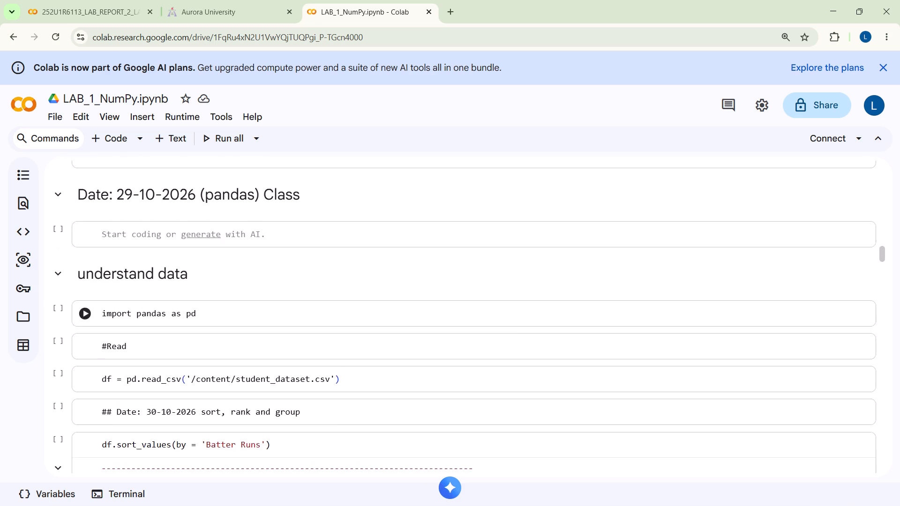
scroll(519, 343, down, 1)
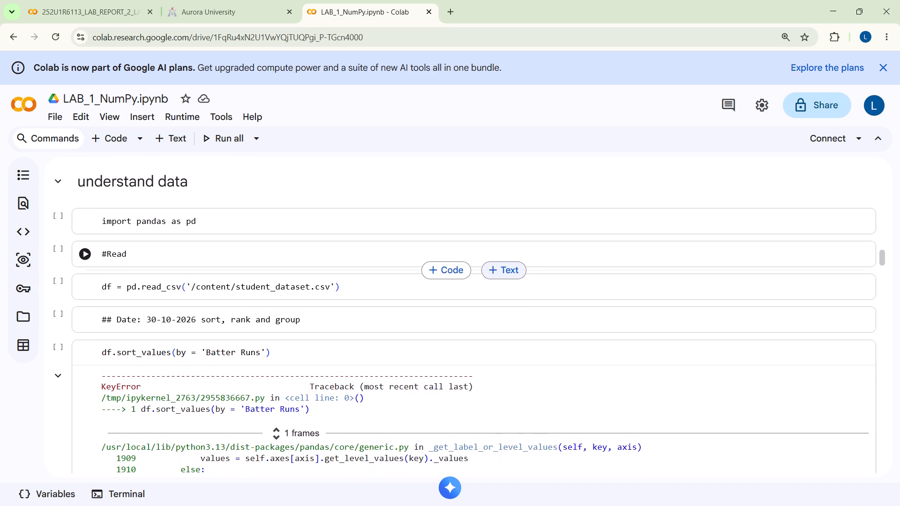
scroll(519, 343, down, 1)
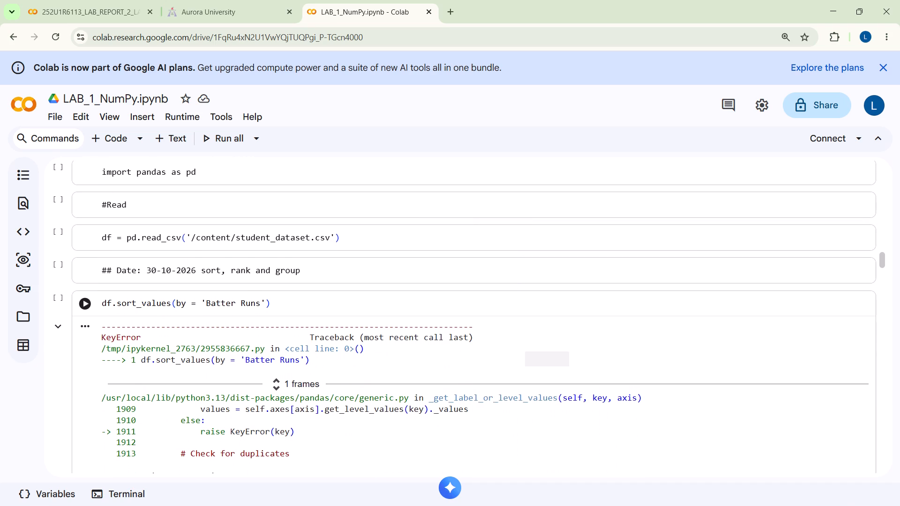
scroll(519, 343, down, 1)
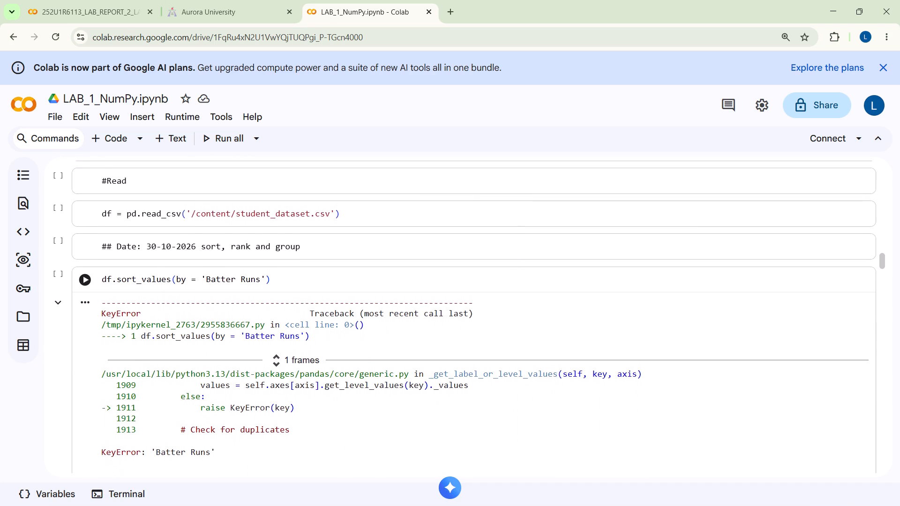
scroll(519, 343, down, 1)
scroll(495, 290, down, 1)
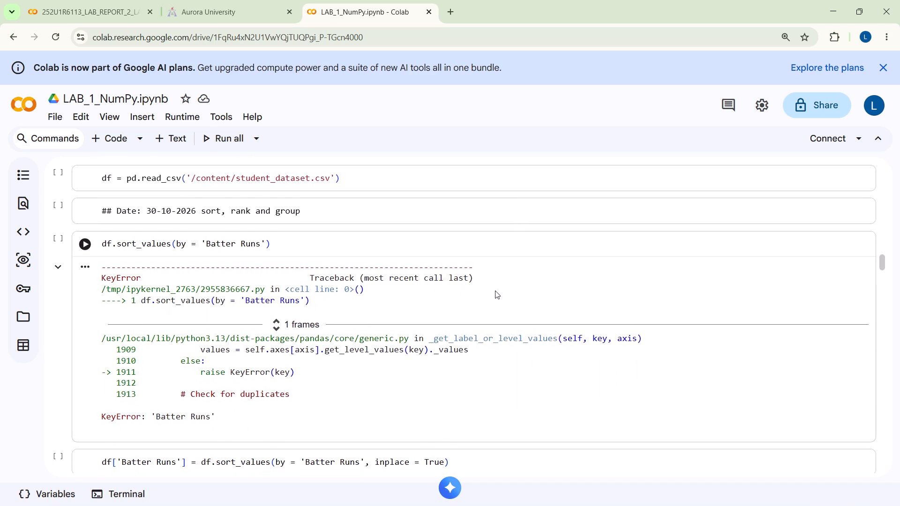
scroll(495, 290, down, 3)
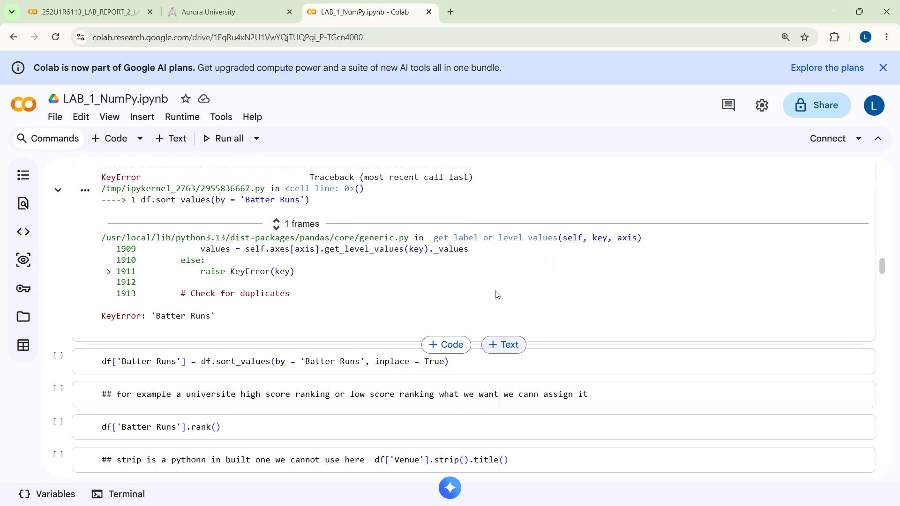
scroll(480, 384, down, 1)
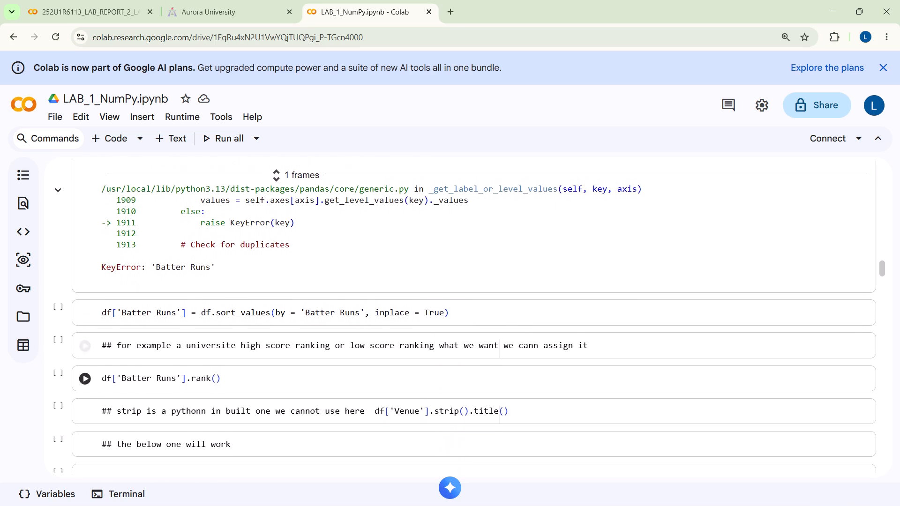
scroll(480, 384, down, 8)
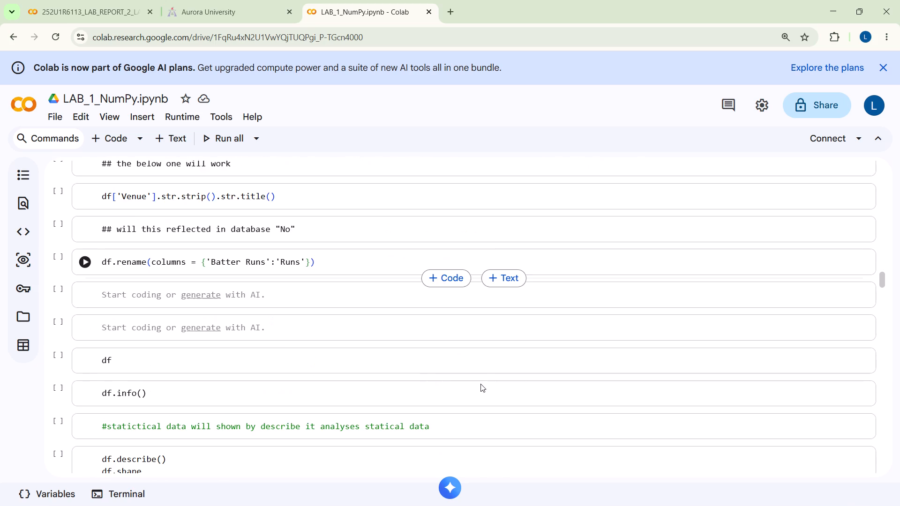
scroll(480, 384, left, 1)
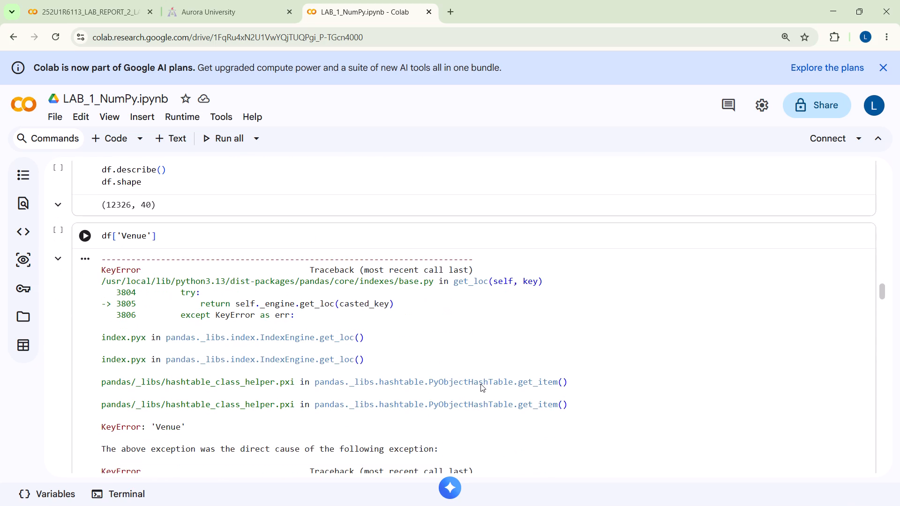
scroll(480, 384, left, 2)
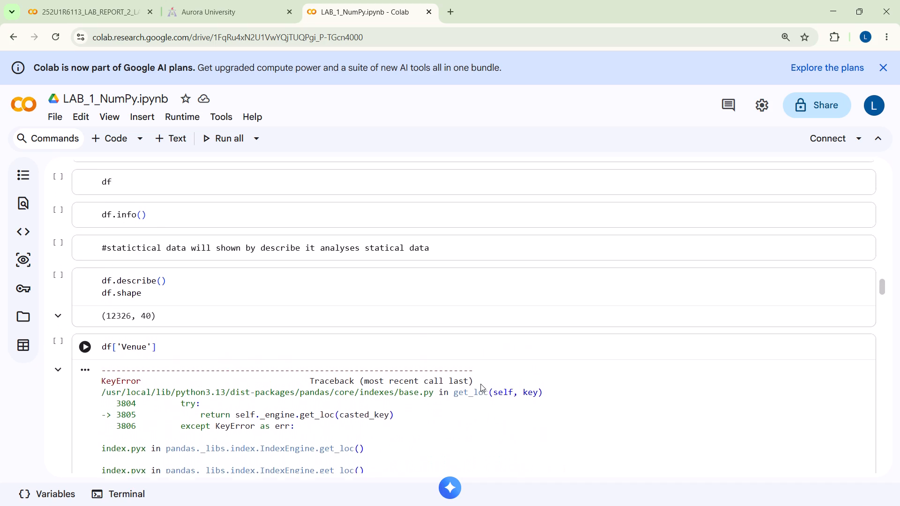
scroll(480, 384, left, 1)
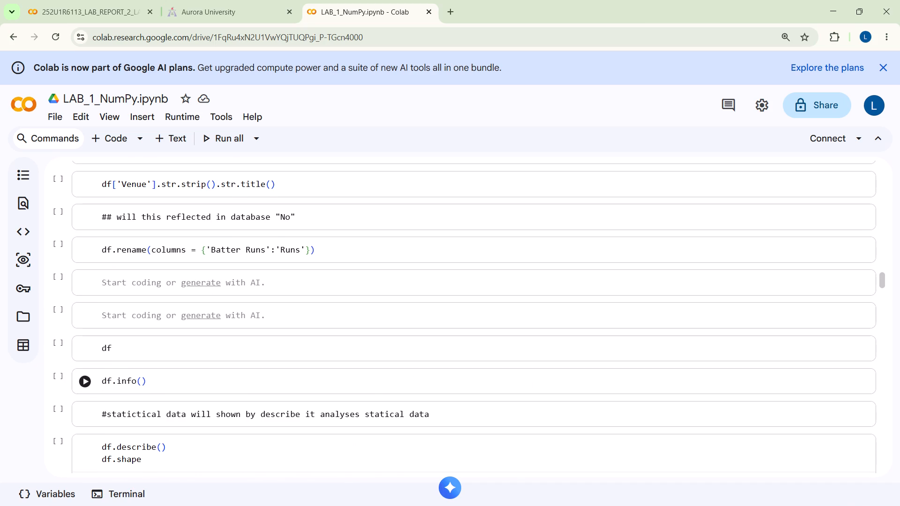
drag(178, 383, 88, 374)
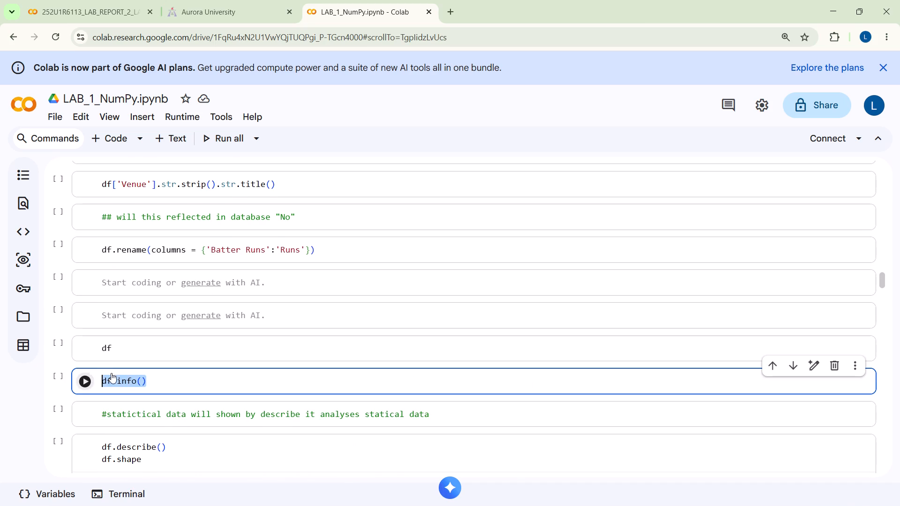
Examine the cells after df.info(), from the 'Venue' and 'Batter Runs' column selections to the isnull() and df.isna() notes.
scroll(441, 447, down, 3)
scroll(436, 403, down, 1)
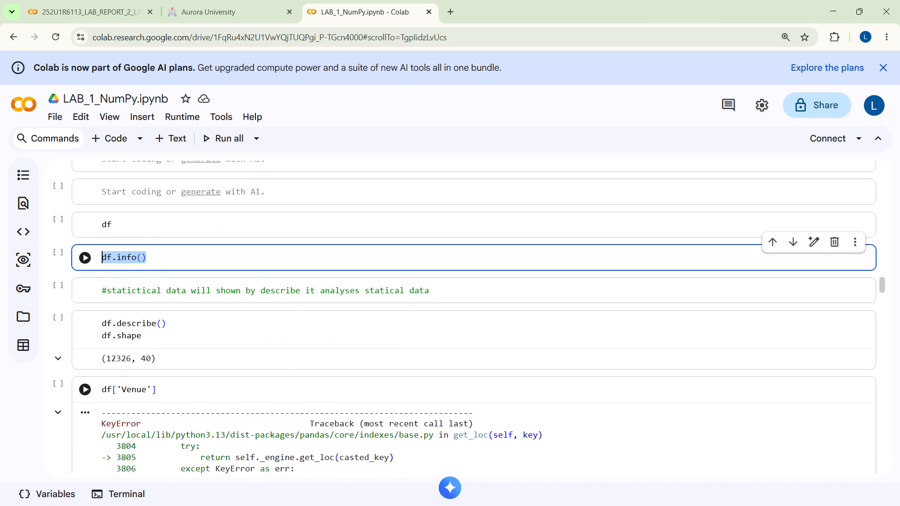
scroll(436, 403, down, 8)
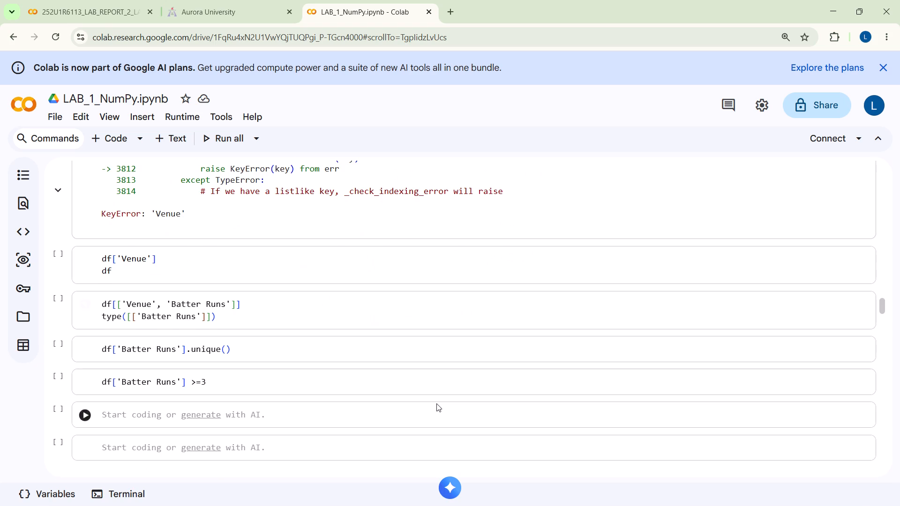
scroll(436, 403, down, 7)
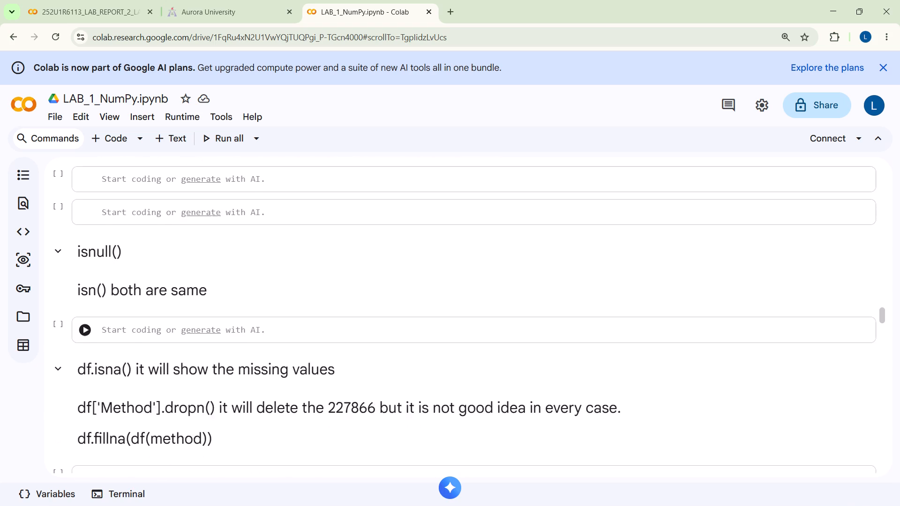
scroll(436, 403, down, 2)
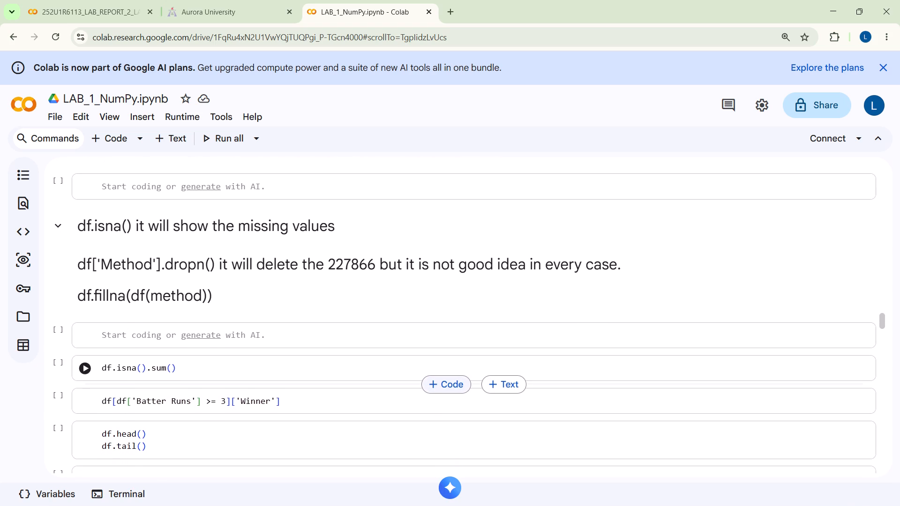
scroll(436, 403, down, 1)
drag(277, 297, 120, 265)
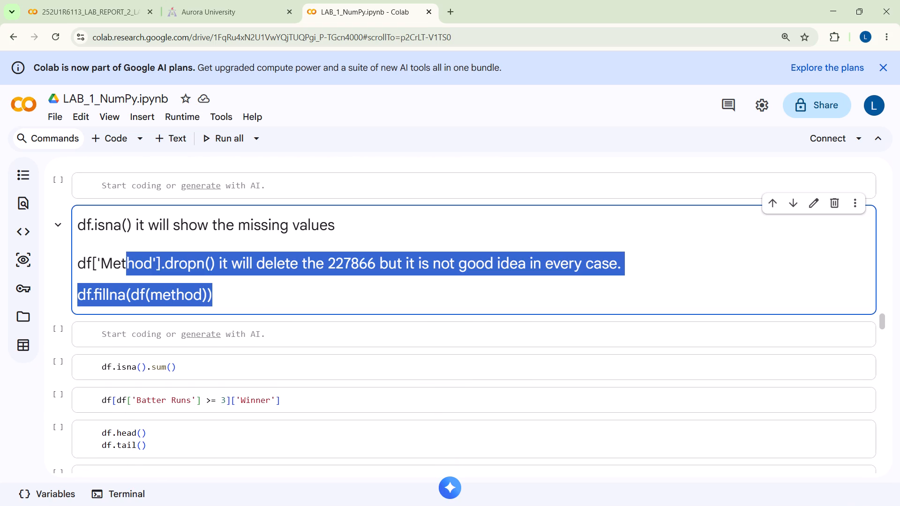
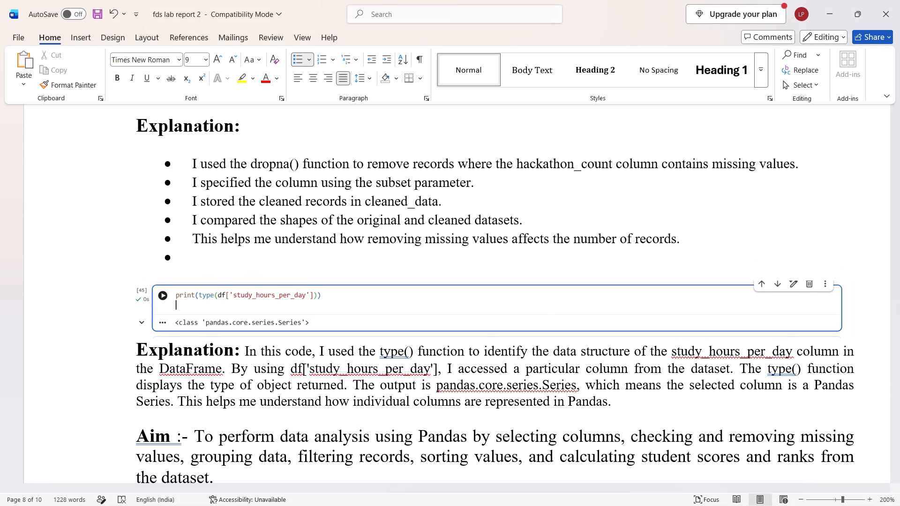
key(BackSpace)
key(Return)
key(Return)
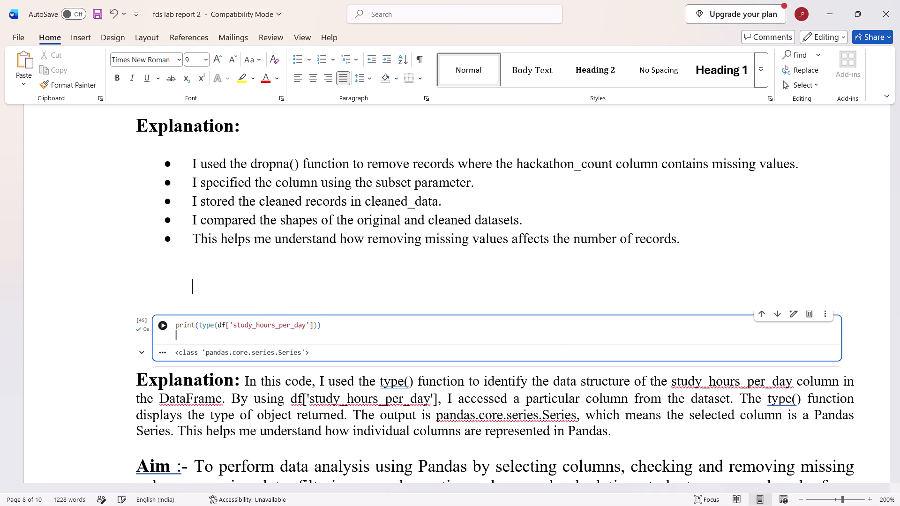
key(Left)
key(BackSpace)
key(BackSpace)
key(Return)
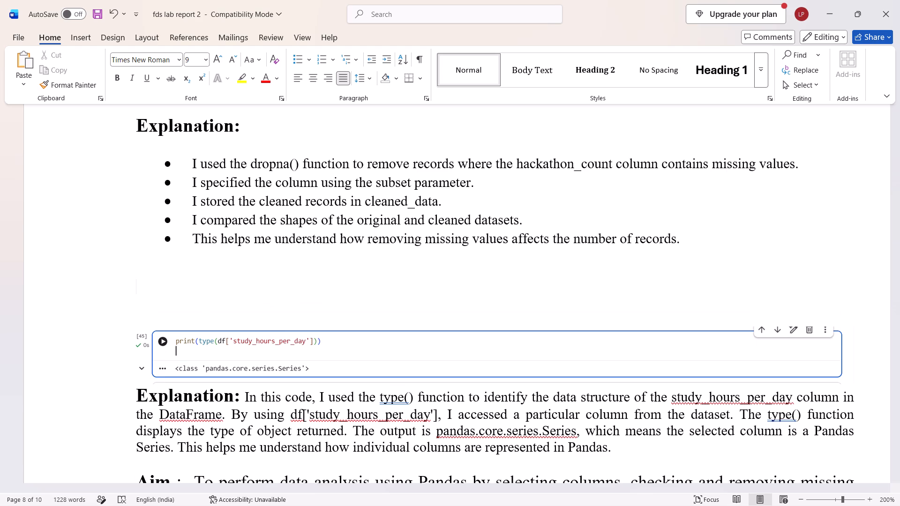
key(ctrl+v)
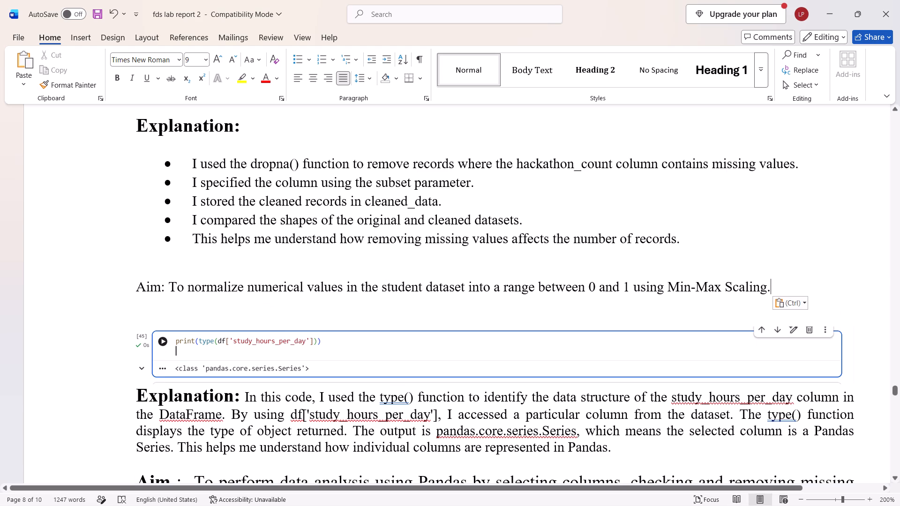
Make the "Aim:" label of the Min-Max Scaling line bold and set its font size to 14.
drag(168, 290, 131, 284)
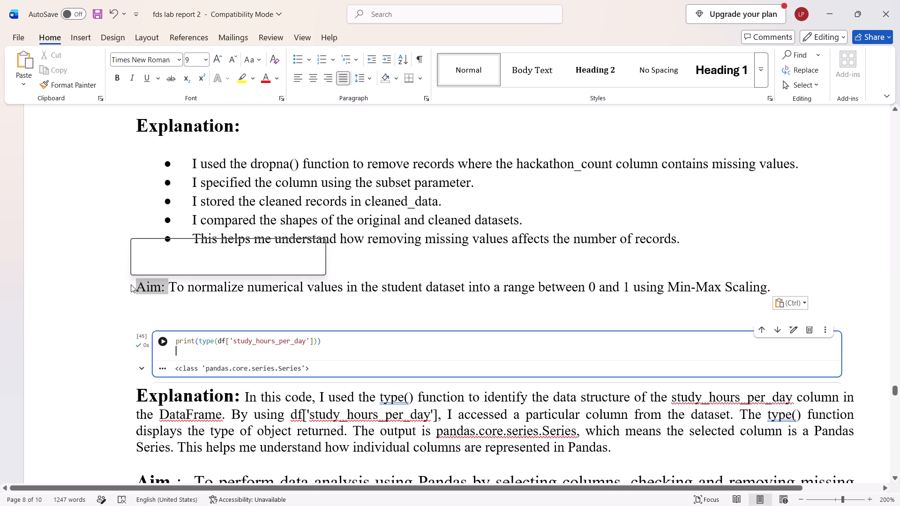
click(137, 265)
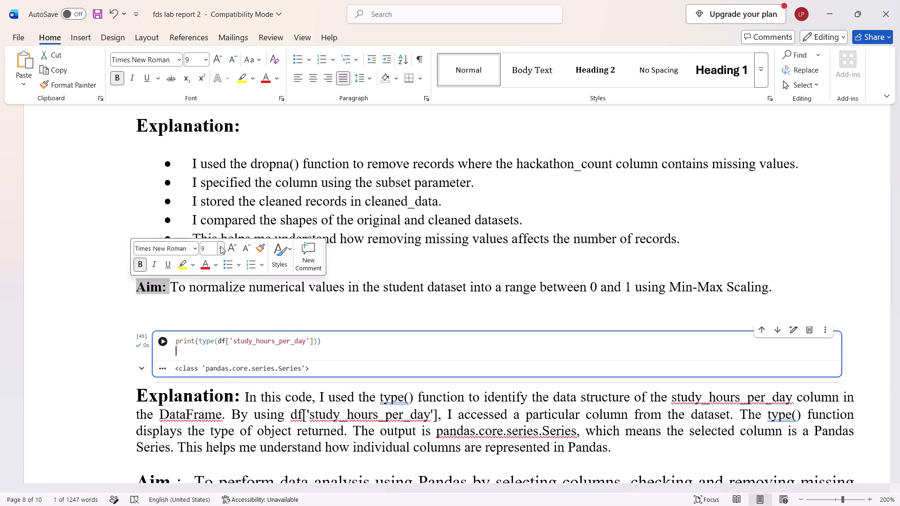
click(220, 246)
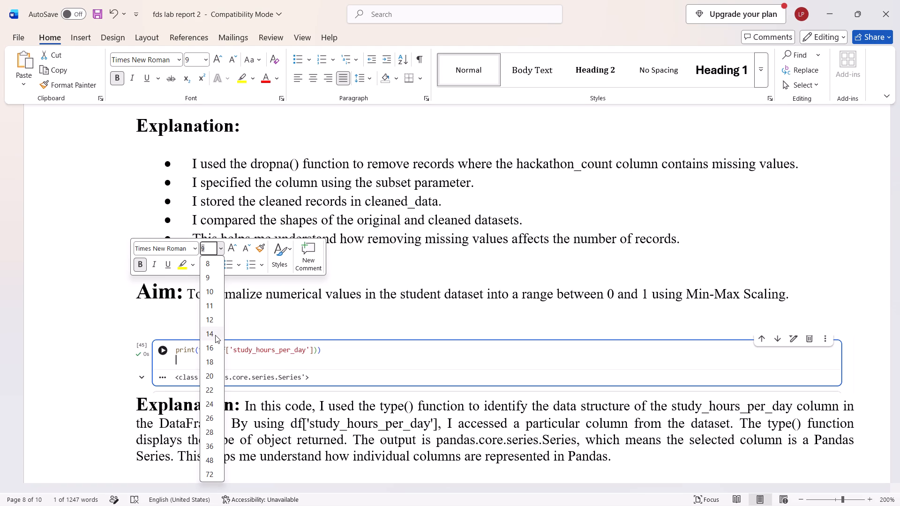
click(215, 335)
click(570, 313)
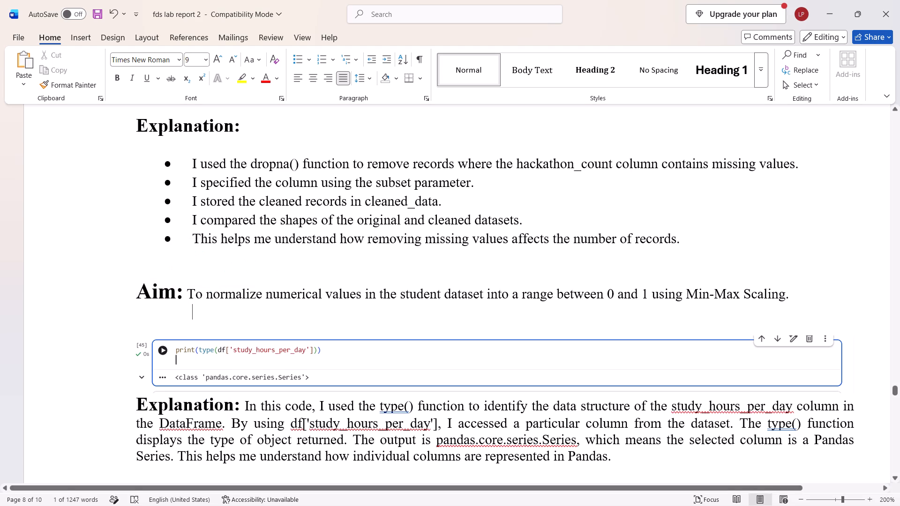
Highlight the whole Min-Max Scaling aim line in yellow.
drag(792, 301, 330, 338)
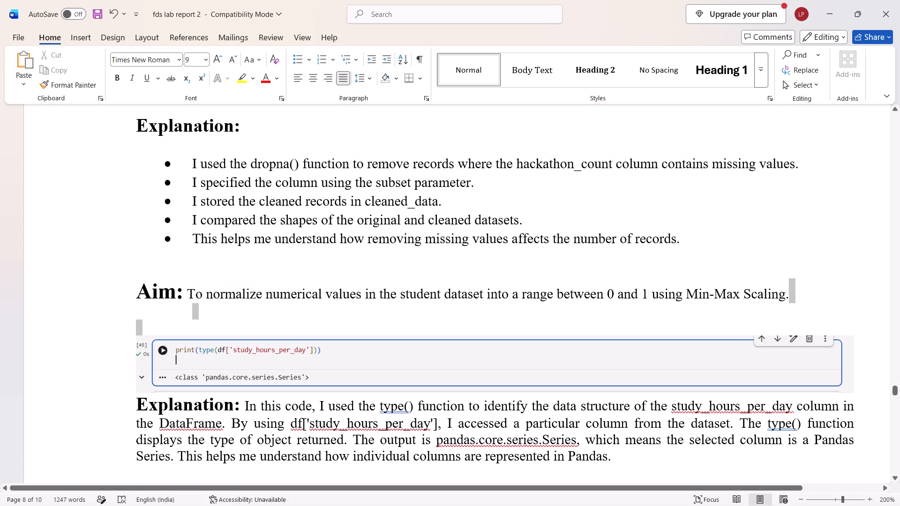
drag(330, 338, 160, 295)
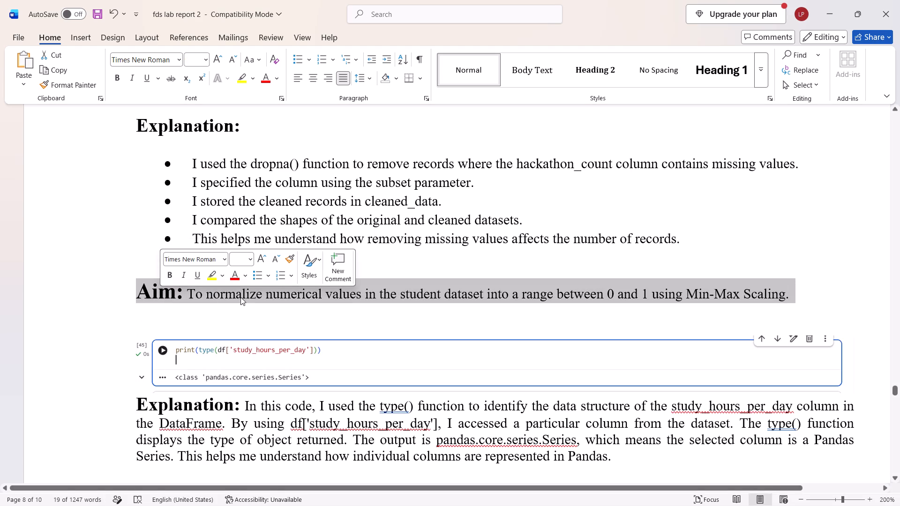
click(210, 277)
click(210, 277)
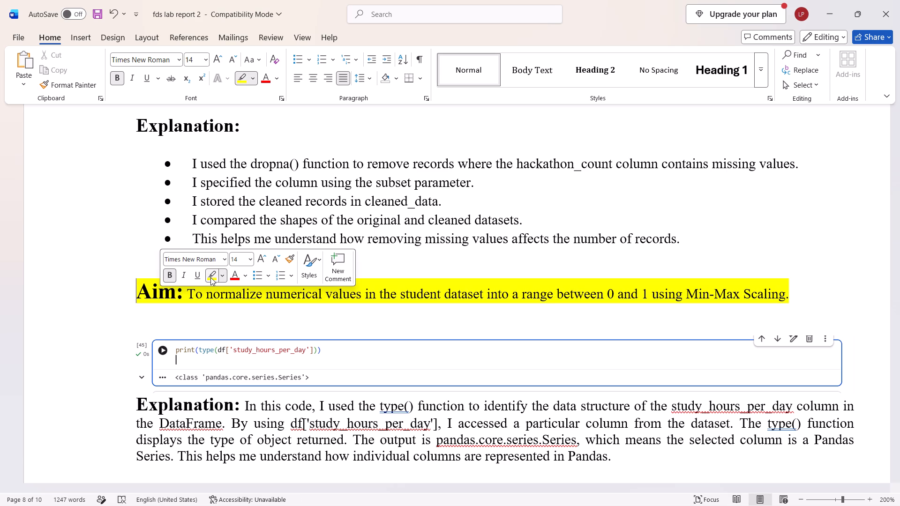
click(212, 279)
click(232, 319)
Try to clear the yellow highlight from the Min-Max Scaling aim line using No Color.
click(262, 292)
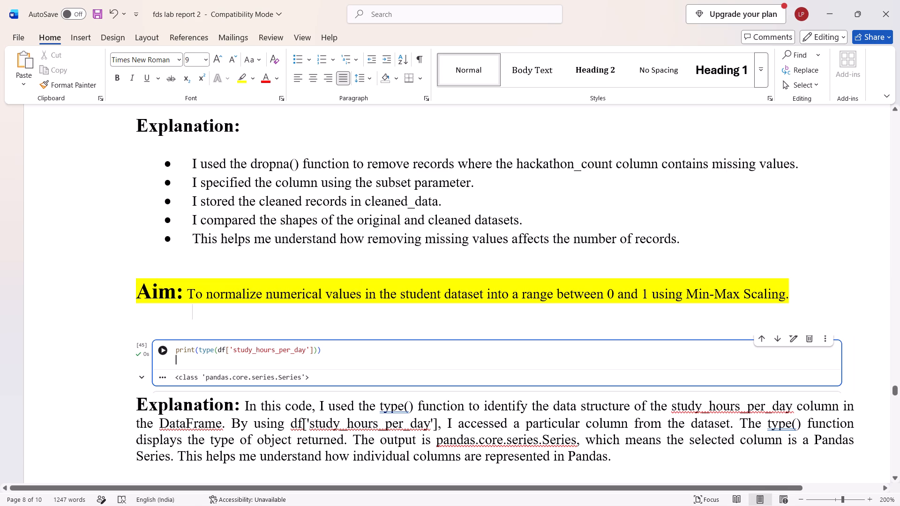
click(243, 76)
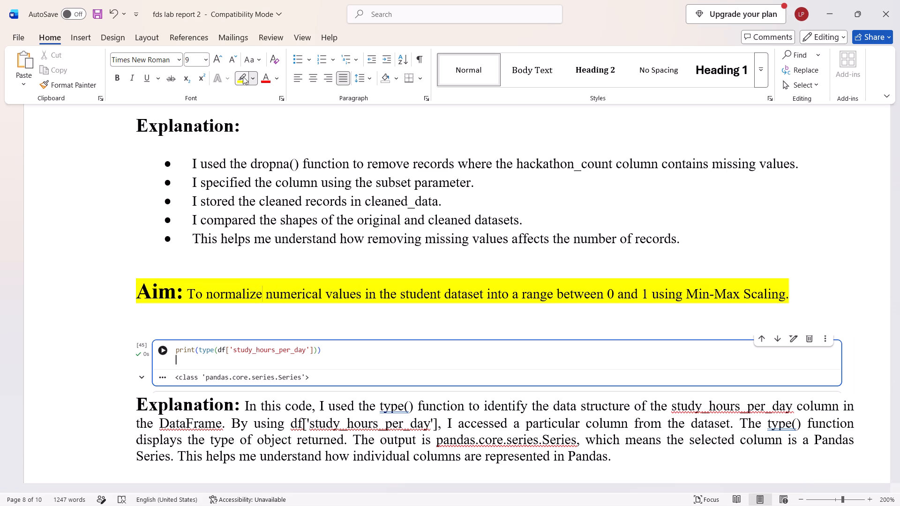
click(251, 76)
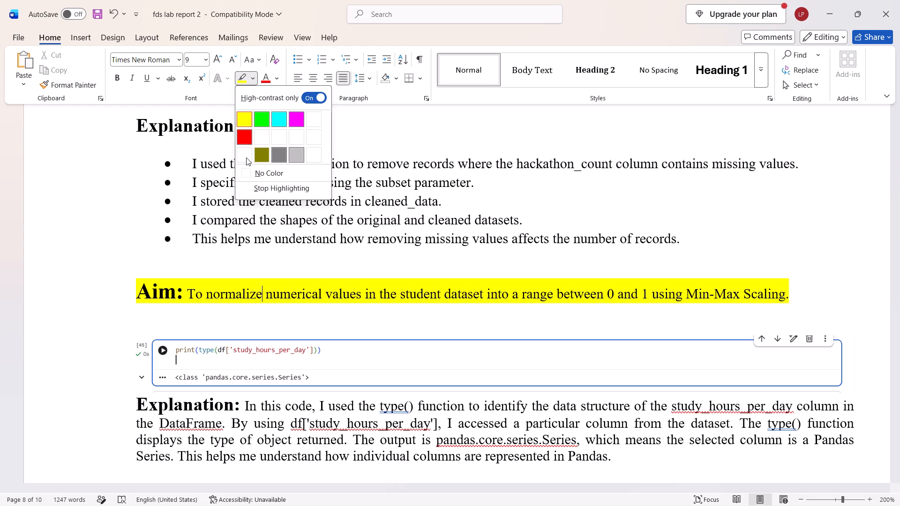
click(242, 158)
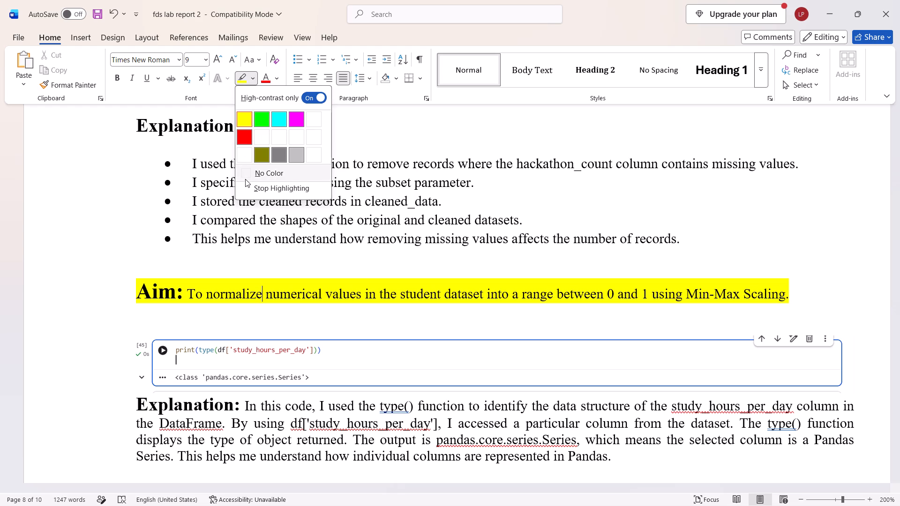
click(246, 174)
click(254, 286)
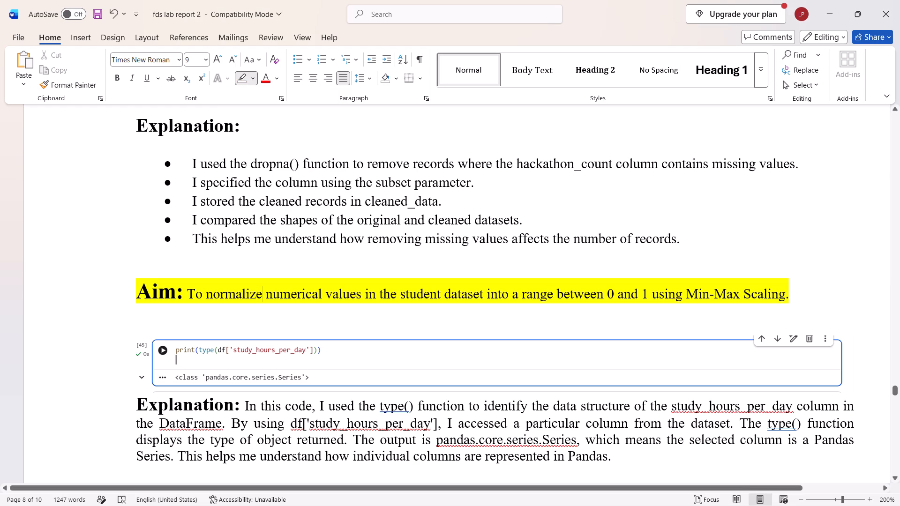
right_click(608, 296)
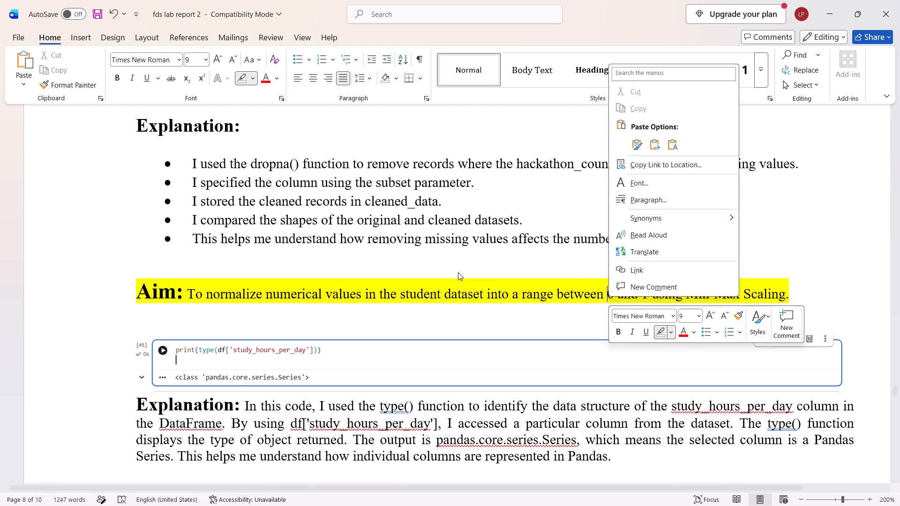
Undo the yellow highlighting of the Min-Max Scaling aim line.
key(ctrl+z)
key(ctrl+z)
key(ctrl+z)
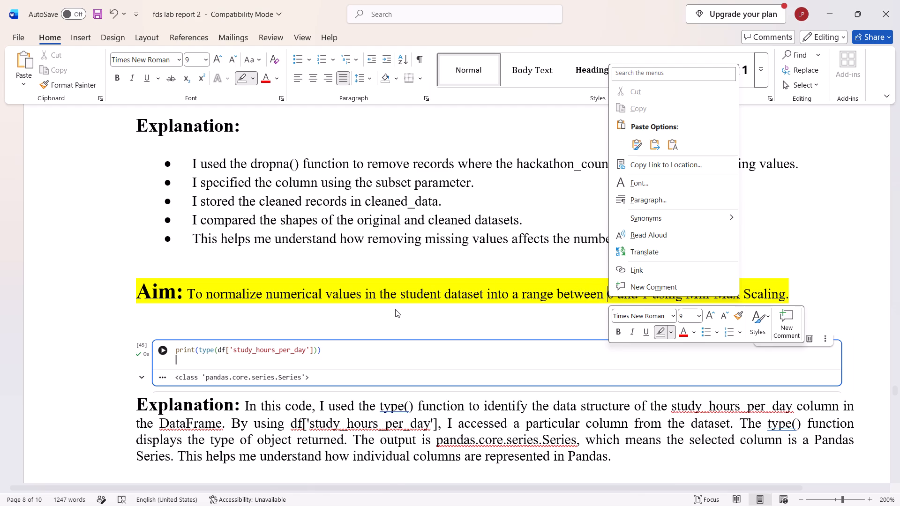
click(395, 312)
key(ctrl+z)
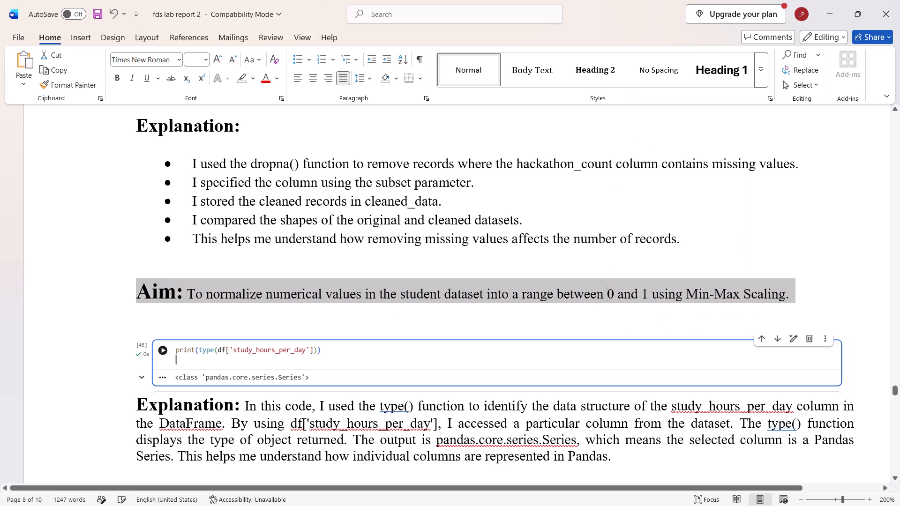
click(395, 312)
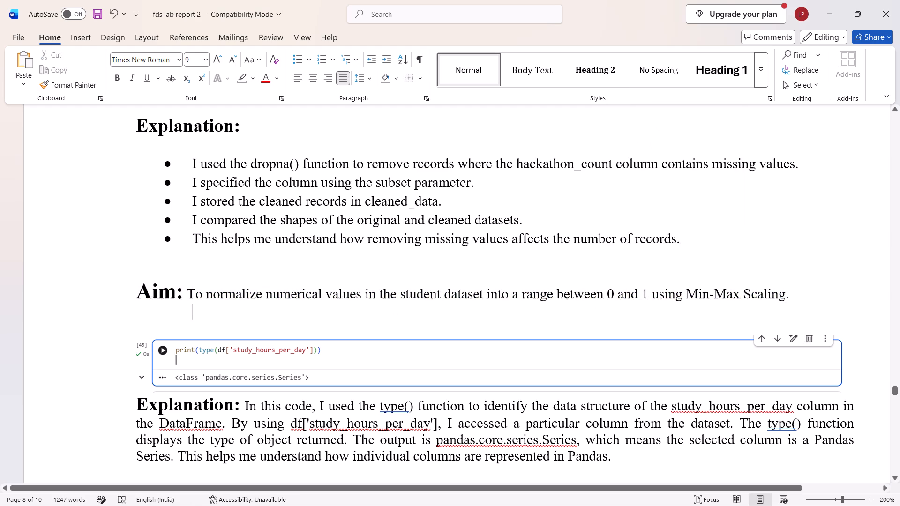
Set the Min-Max Scaling aim sentence, after its bold "Aim:" label, to font size 12.
drag(187, 290, 202, 293)
drag(202, 293, 711, 288)
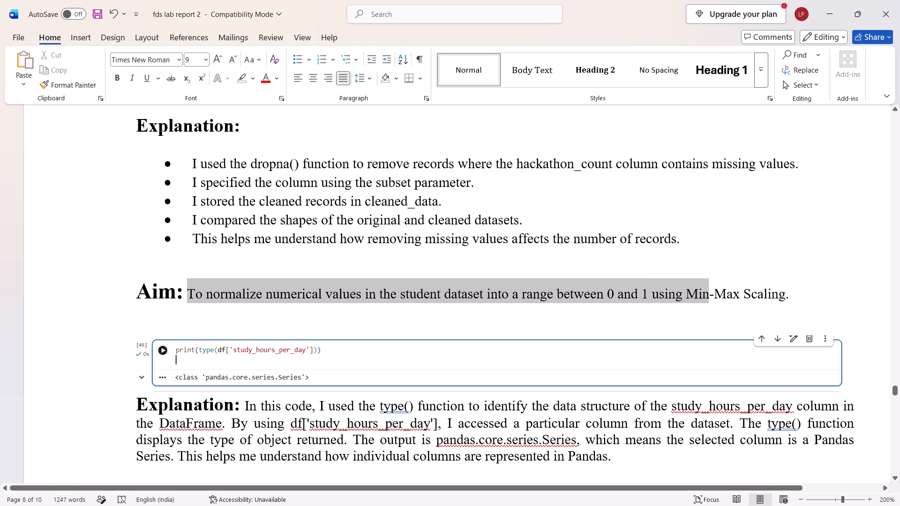
drag(711, 288, 738, 288)
drag(790, 294, 780, 293)
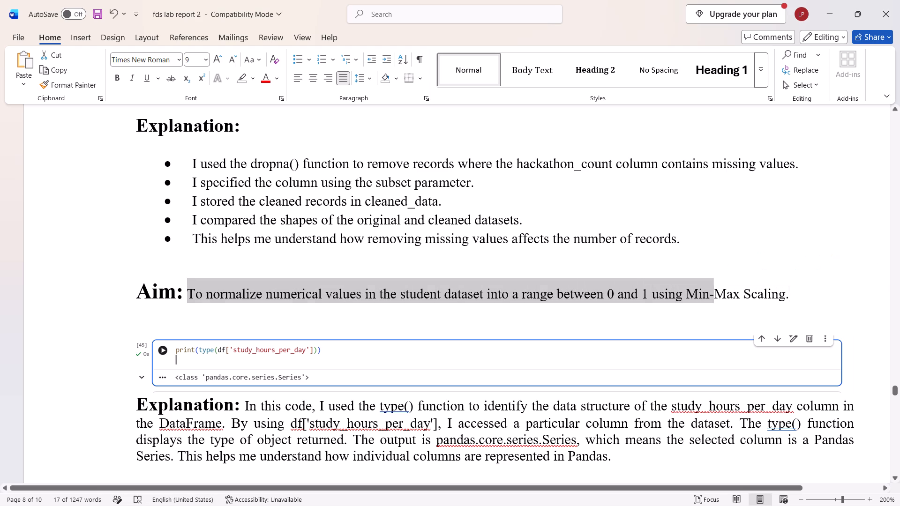
drag(780, 293, 230, 307)
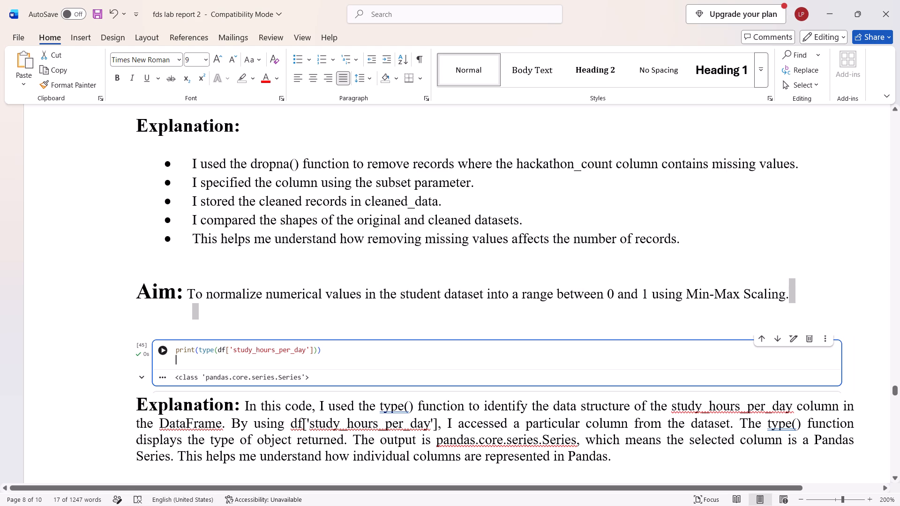
drag(230, 307, 195, 299)
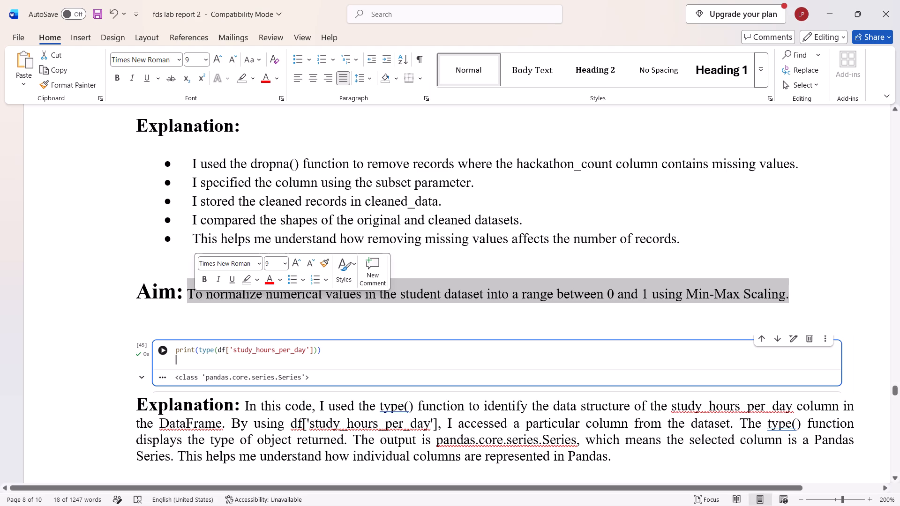
click(205, 59)
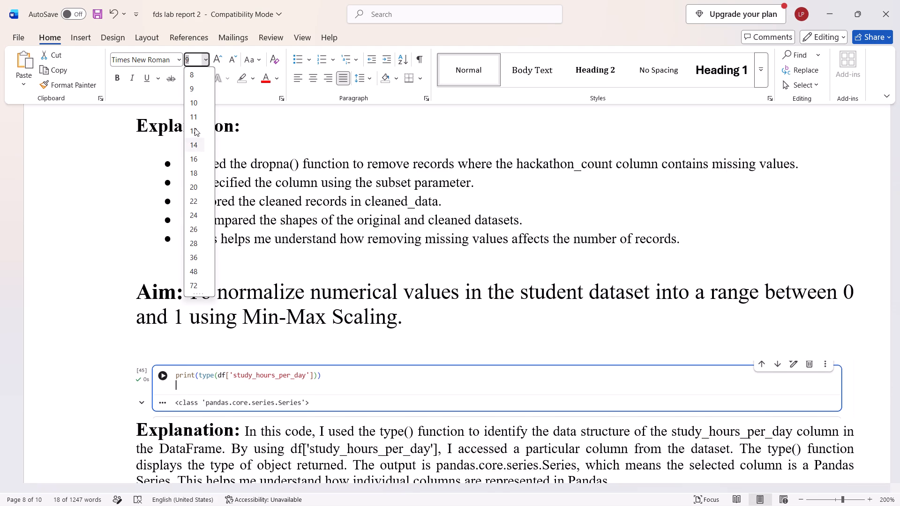
click(195, 128)
click(376, 237)
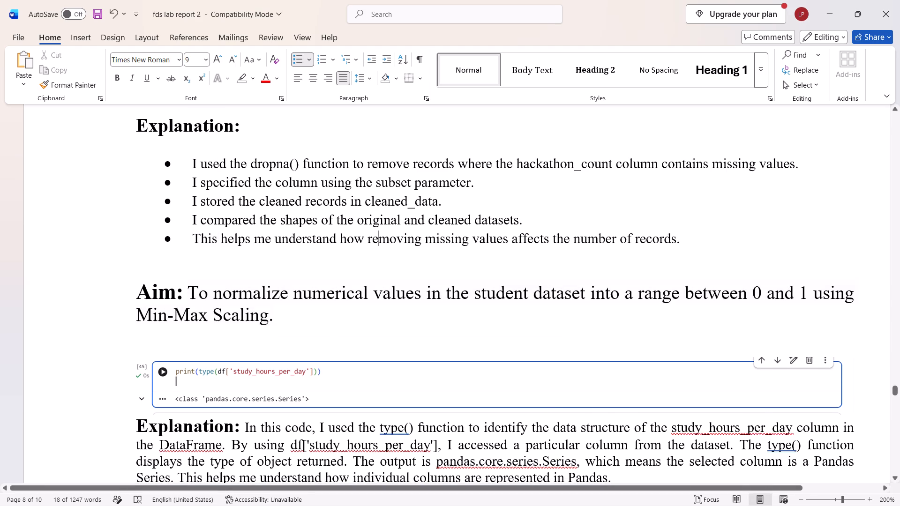
Set the five explanation bullets of the dropna() experiment to font size 12.
drag(696, 248, 217, 158)
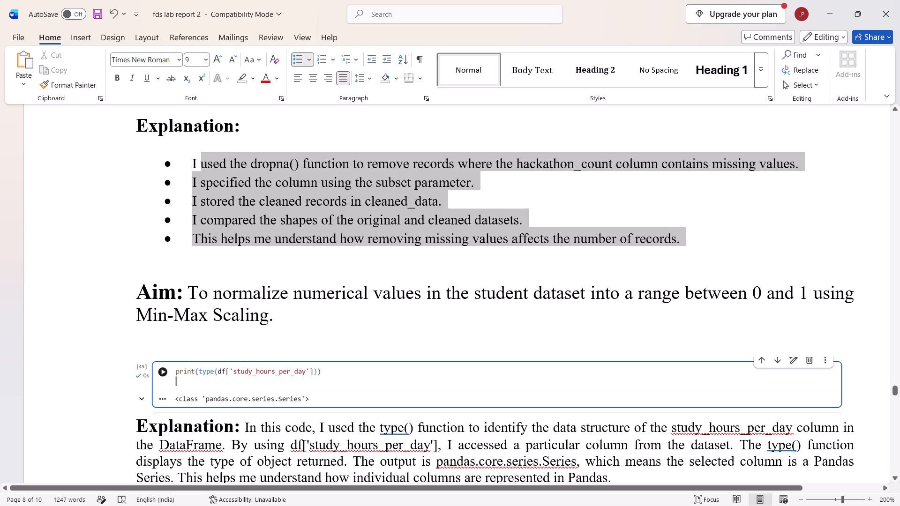
drag(217, 158, 194, 162)
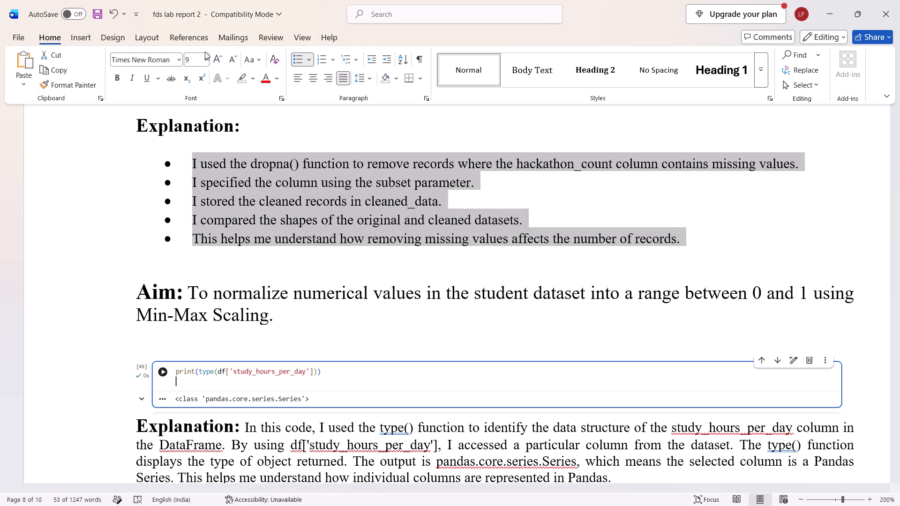
click(207, 61)
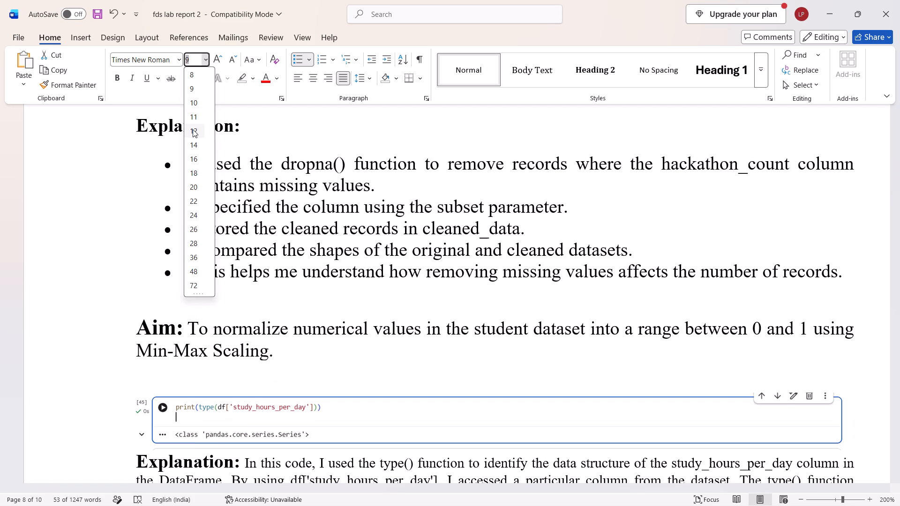
click(193, 129)
click(654, 217)
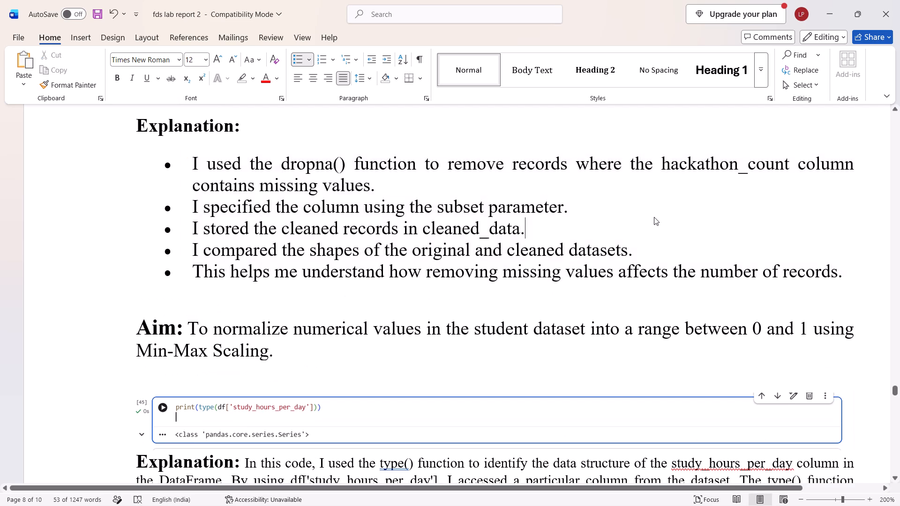
Review the layout of the preceding dropna() experiment, from its aim and Code Execution heading to its explanation.
ctrl+scroll(654, 217, down, 2)
scroll(622, 194, up, 2)
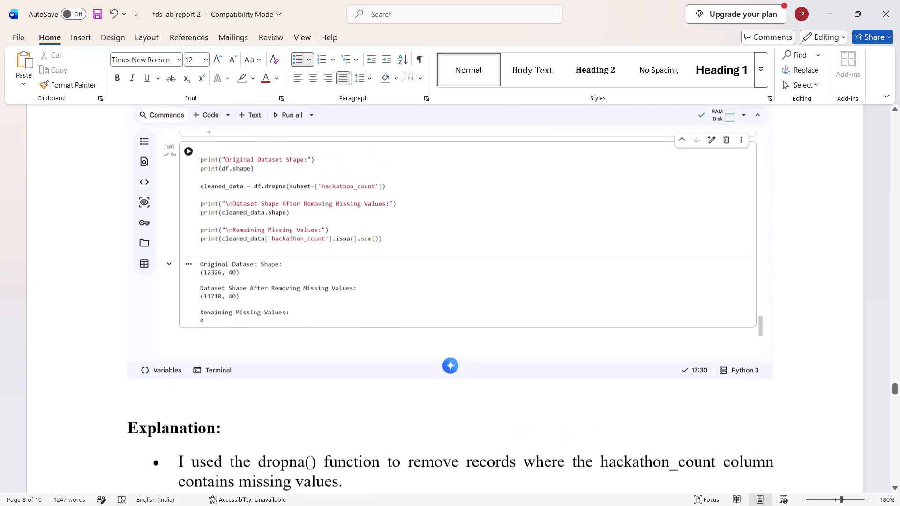
scroll(622, 194, up, 1)
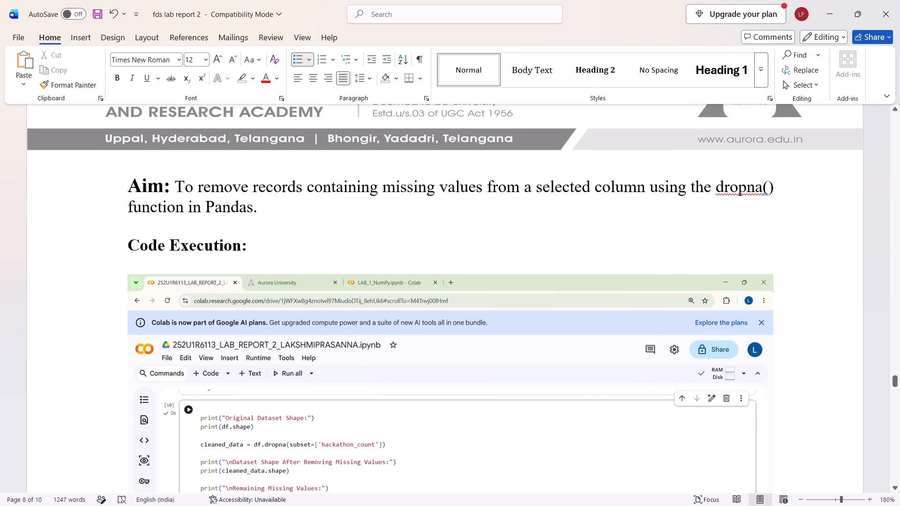
click(291, 219)
click(283, 203)
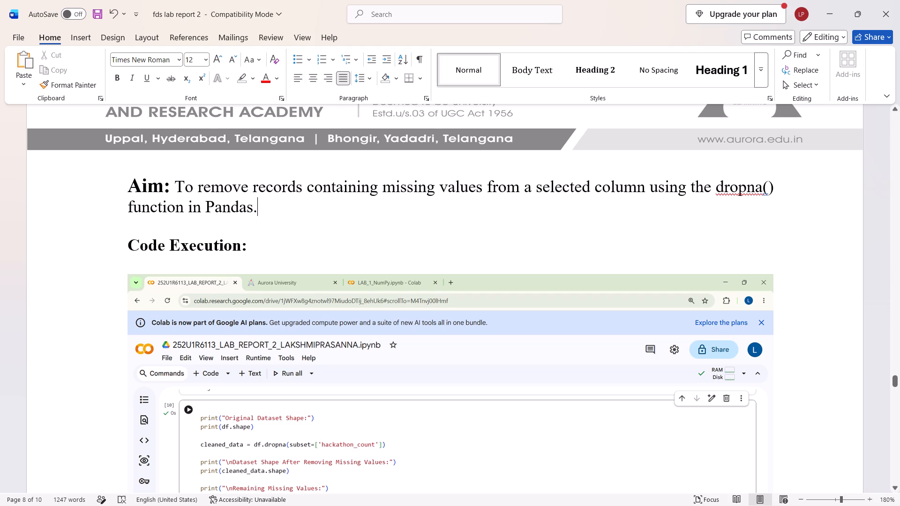
scroll(283, 203, down, 4)
scroll(283, 203, up, 1)
scroll(283, 203, down, 1)
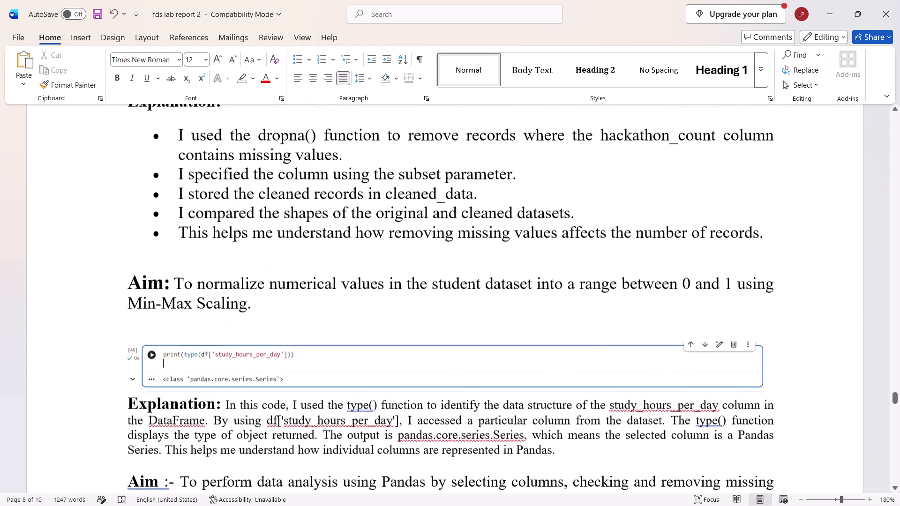
Insert blank lines below the Min-Max Scaling aim and add a "Code Execution:" heading with an empty line under it.
scroll(283, 203, down, 1)
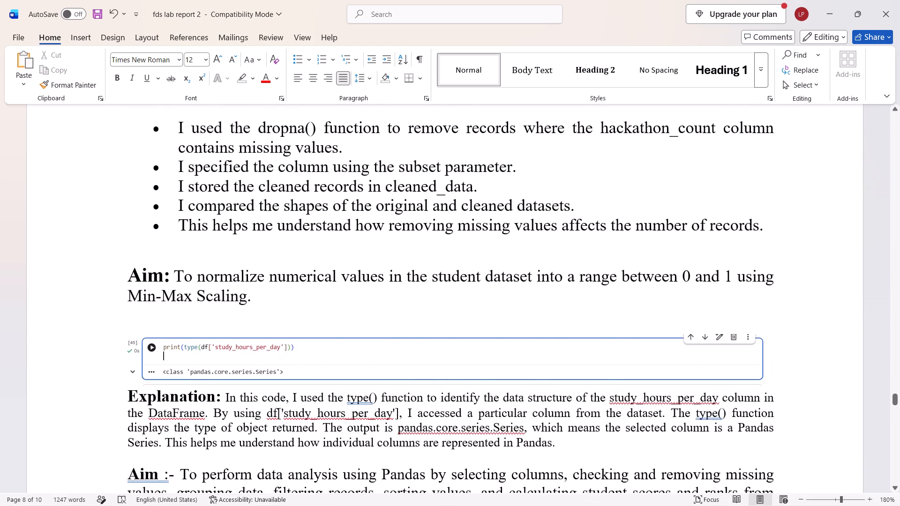
scroll(283, 203, down, 1)
click(280, 120)
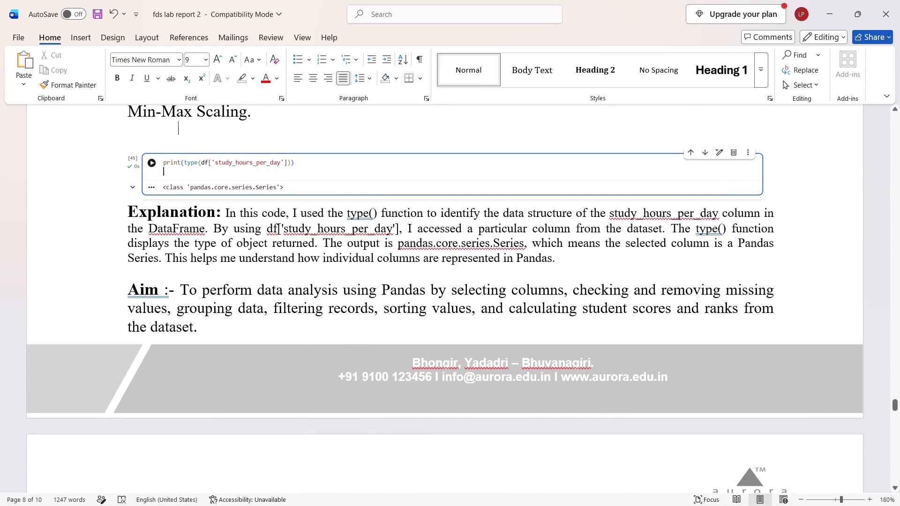
key(Return)
key(Left)
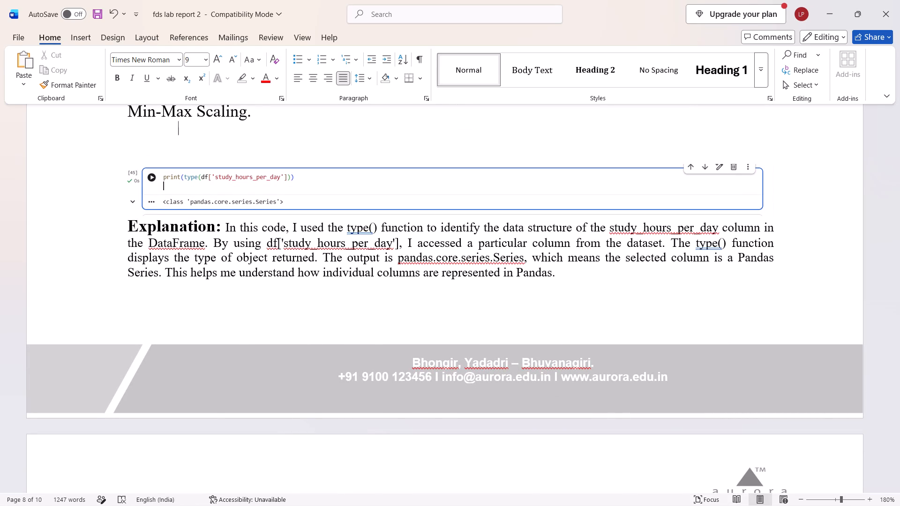
key(Left)
key(Return)
key(Return)
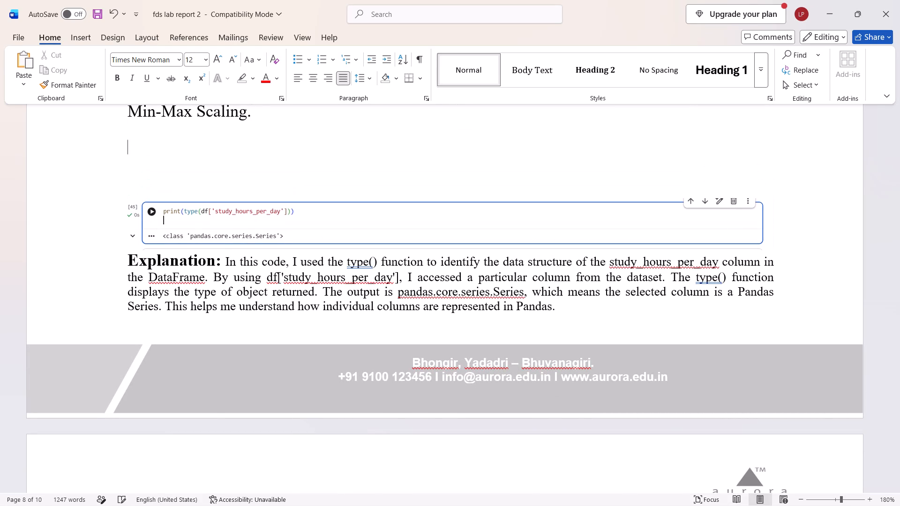
key(c)
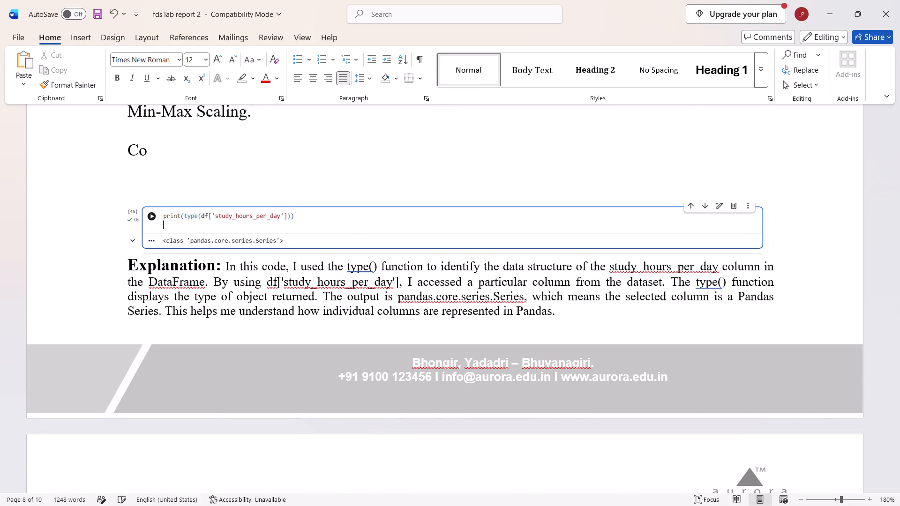
key(e)
text(xecution)
key(shift+colon)
key(Return)
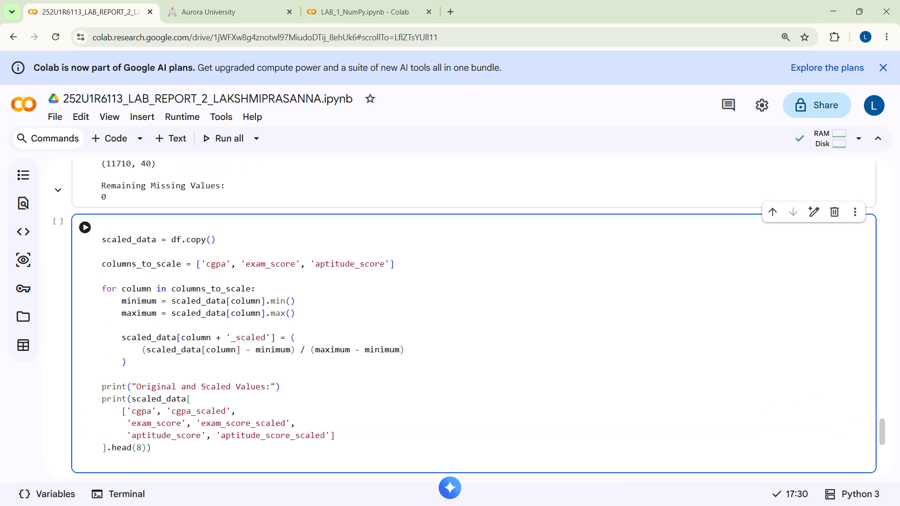
click(87, 222)
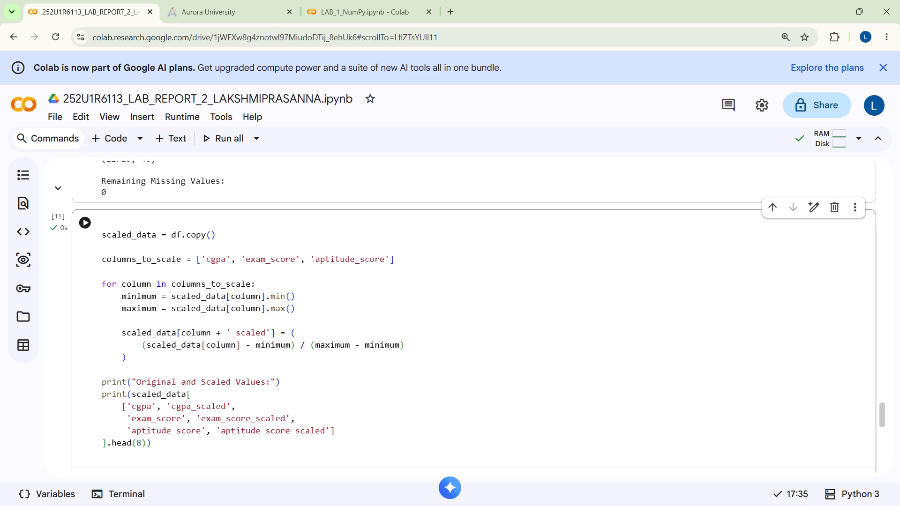
Capture a screenshot of the executed Min-Max Scaling cell and paste it below "Code Execution:" in the Word report.
key(super+Print)
key(ctrl+c)
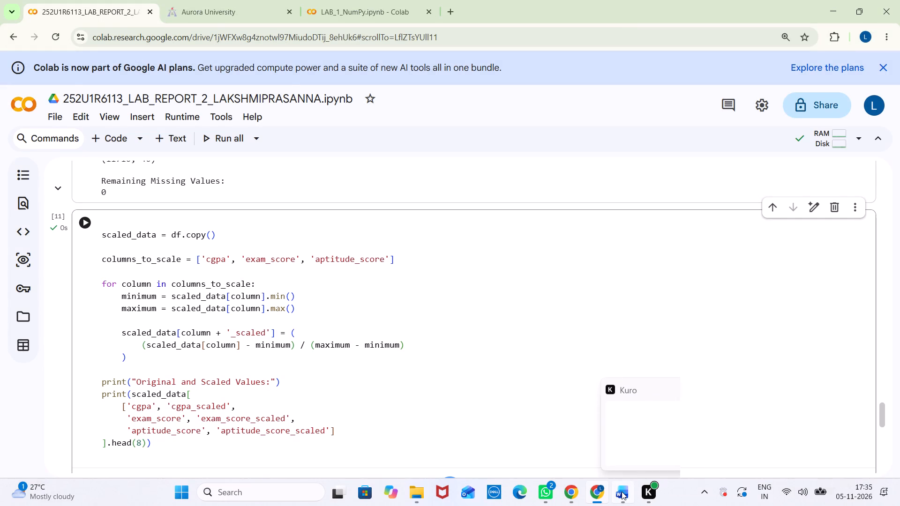
click(622, 491)
key(ctrl+v)
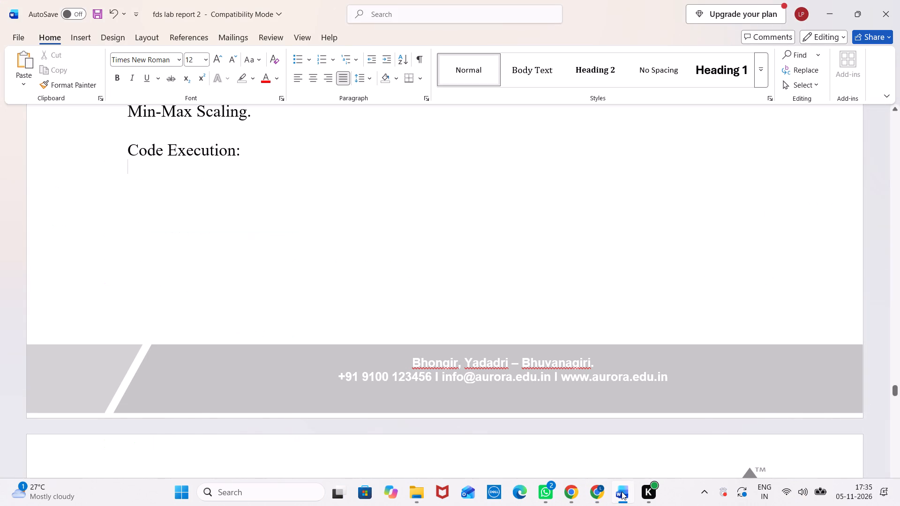
scroll(524, 392, up, 5)
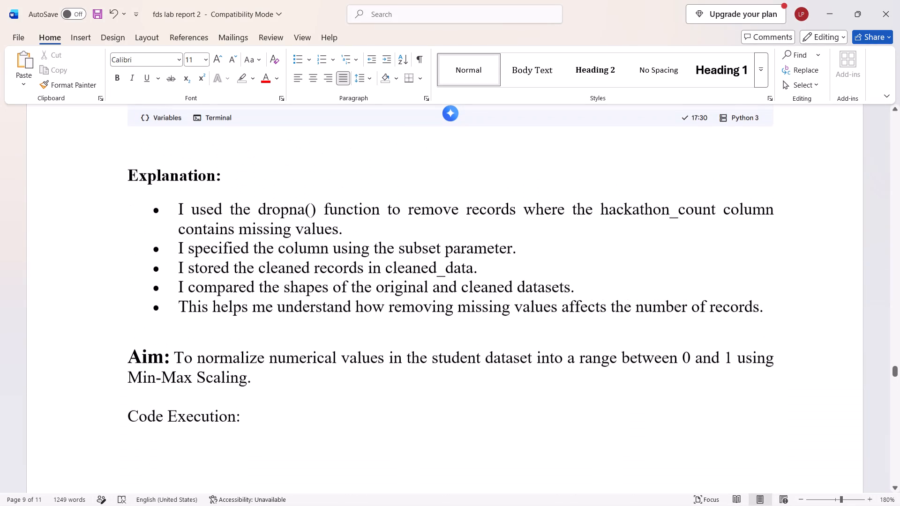
Insert a blank line between the dropna() explanation and the Min-Max Scaling aim.
scroll(524, 392, up, 1)
click(219, 337)
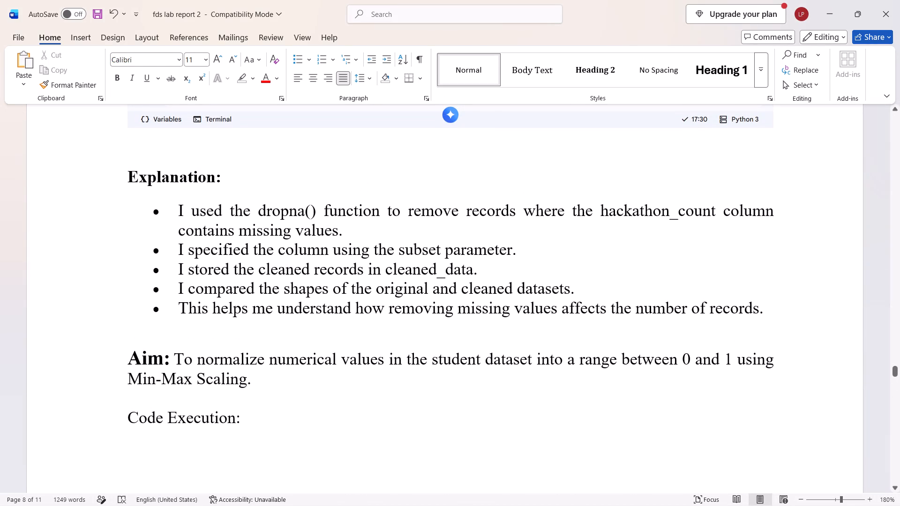
key(Return)
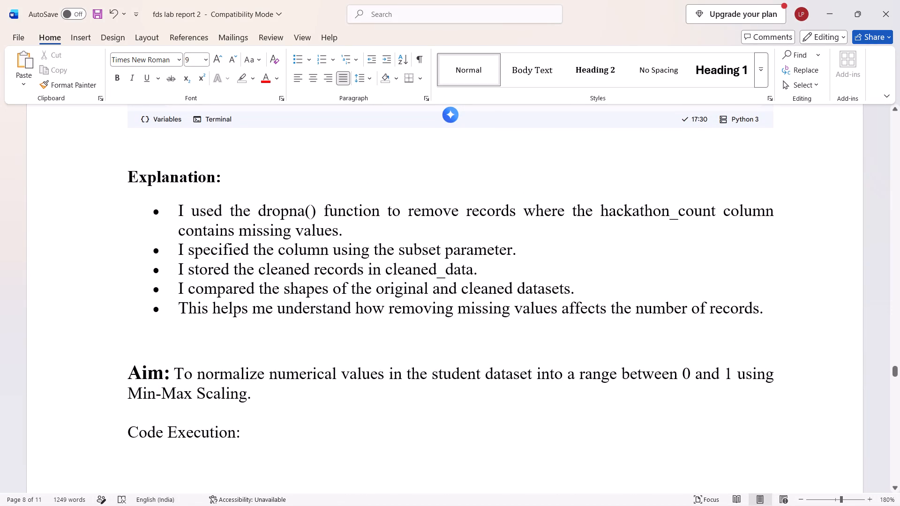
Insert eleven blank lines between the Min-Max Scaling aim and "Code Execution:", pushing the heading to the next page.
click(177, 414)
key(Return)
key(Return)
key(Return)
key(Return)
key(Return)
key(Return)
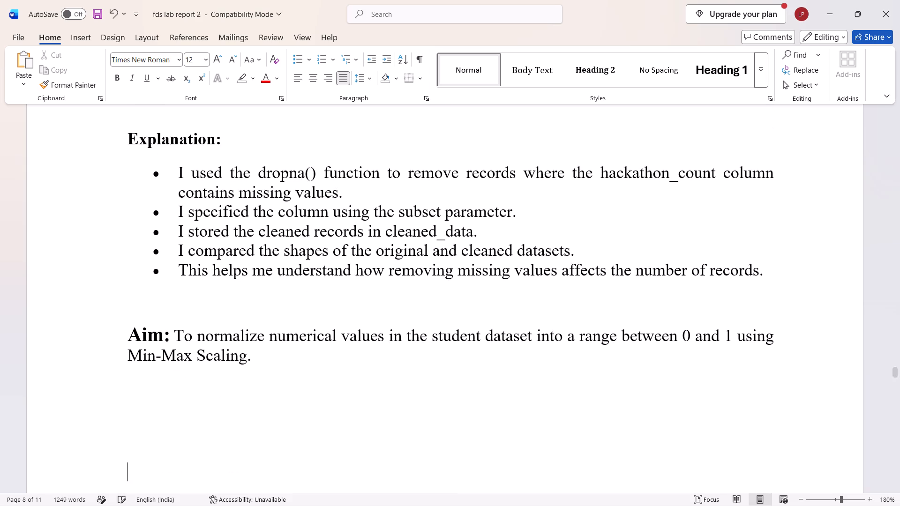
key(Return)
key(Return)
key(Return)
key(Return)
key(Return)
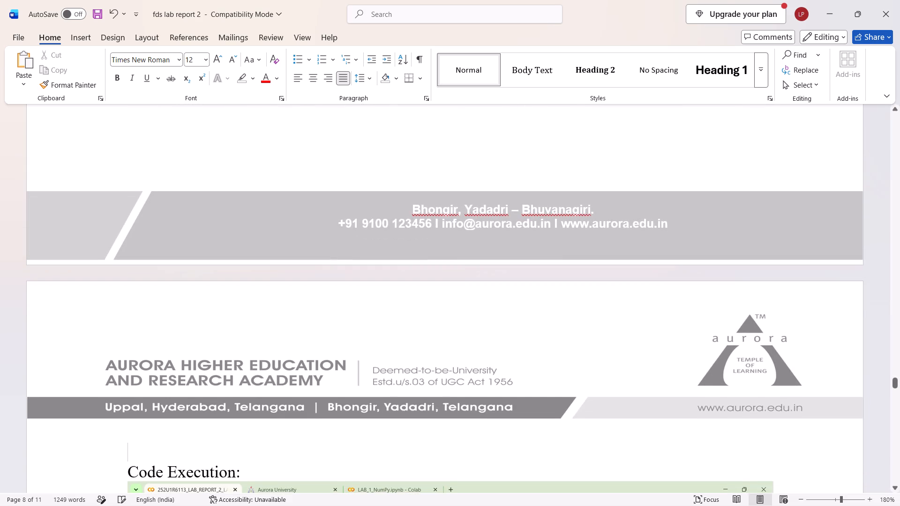
Insert blank lines above the Min-Max Scaling aim until it starts at the top of the next page.
scroll(177, 414, up, 1)
click(201, 201)
key(Return)
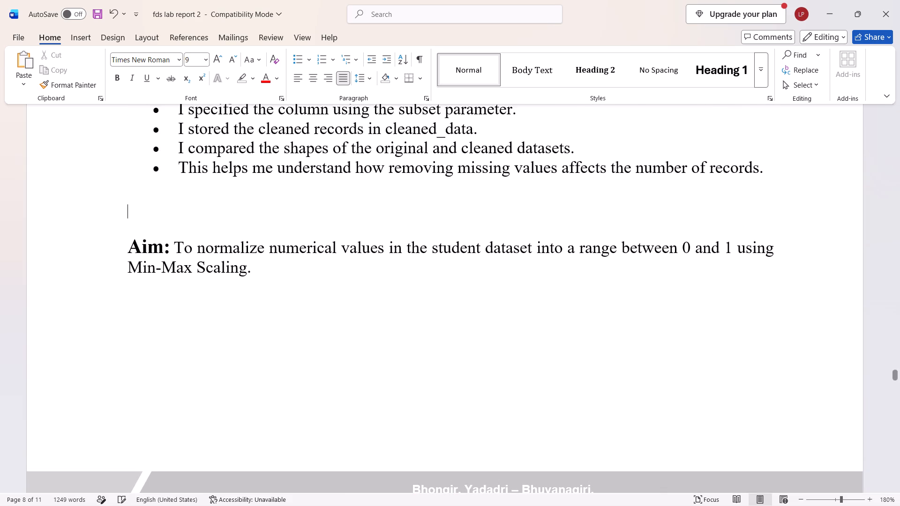
key(Return)
key(Return)
key(Return)
key(Return)
key(Return)
key(Return)
key(Return)
key(Return)
key(Return)
key(Return)
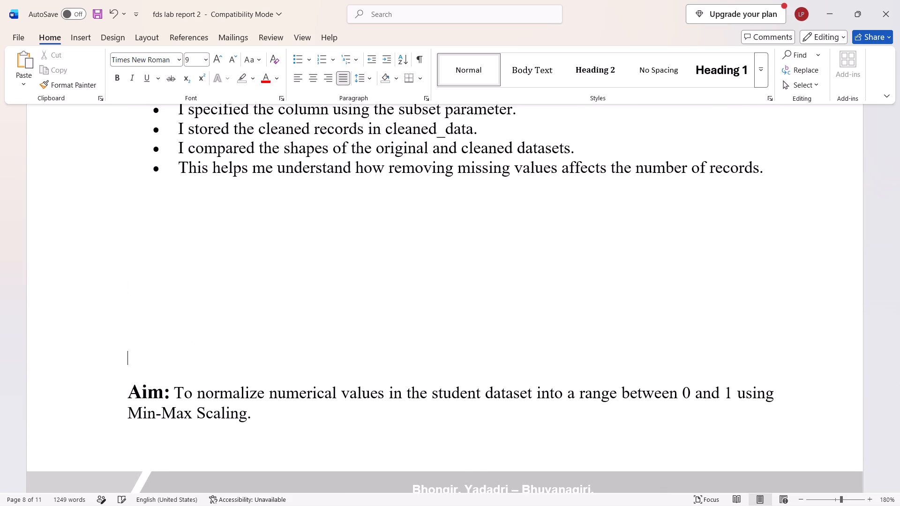
key(Return)
key(Return)
key(Return)
key(Return)
key(Return)
Review the page layout around the dropna() experiment, from the end of the preceding page to its screenshot and explanation.
scroll(201, 201, right, 1)
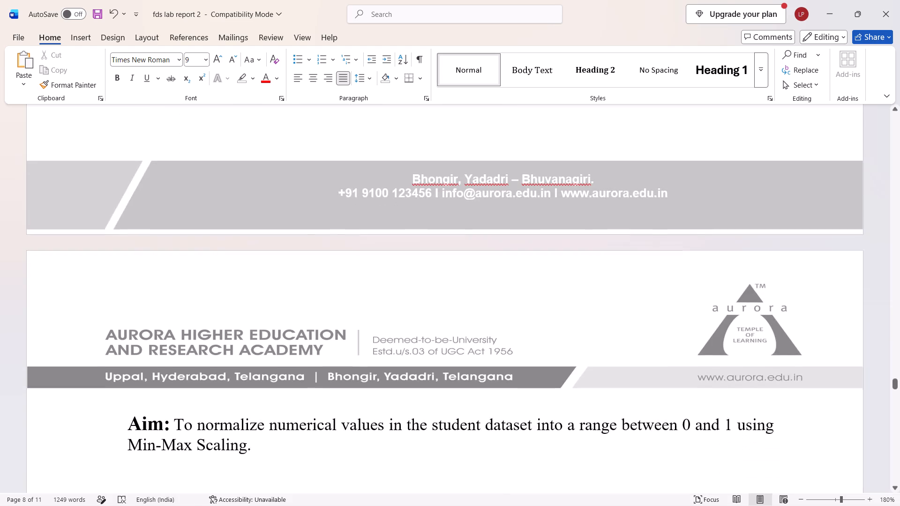
scroll(201, 201, right, 1)
ctrl+scroll(201, 201, down, 4)
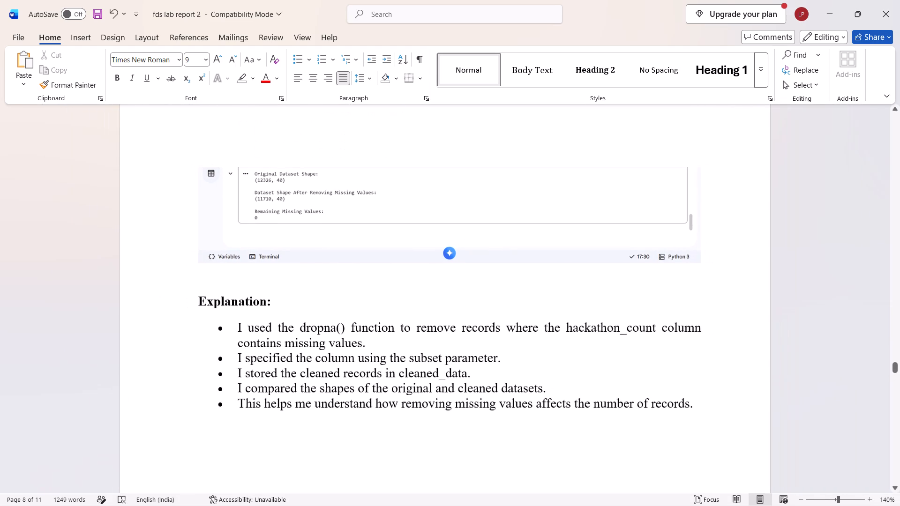
ctrl+scroll(201, 201, down, 3)
scroll(201, 201, up, 4)
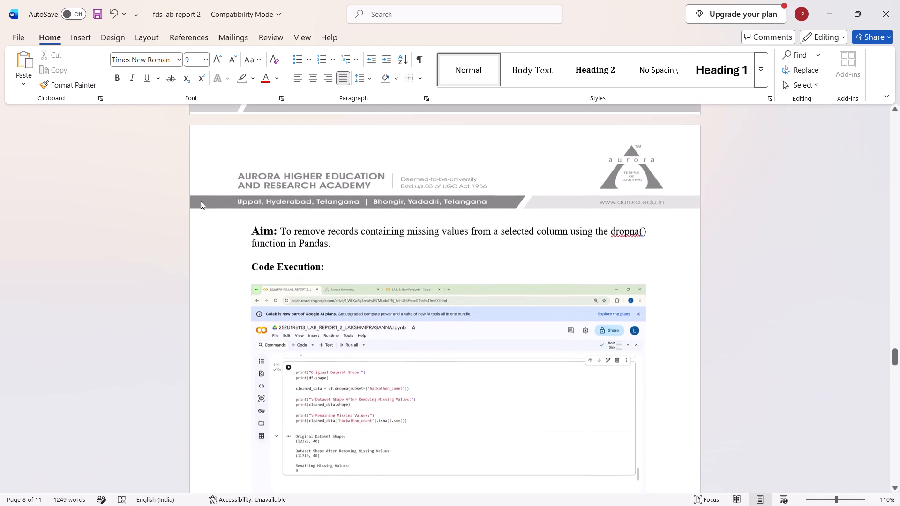
scroll(201, 201, up, 2)
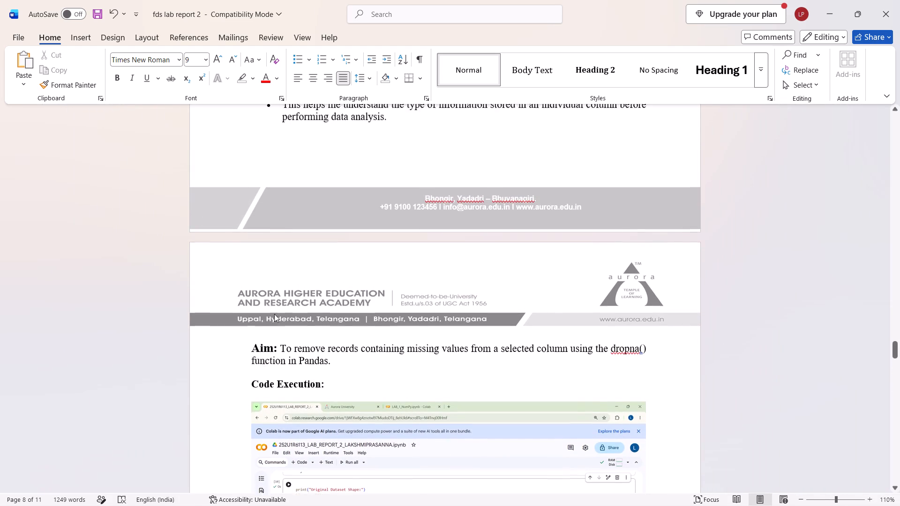
scroll(265, 361, right, 1)
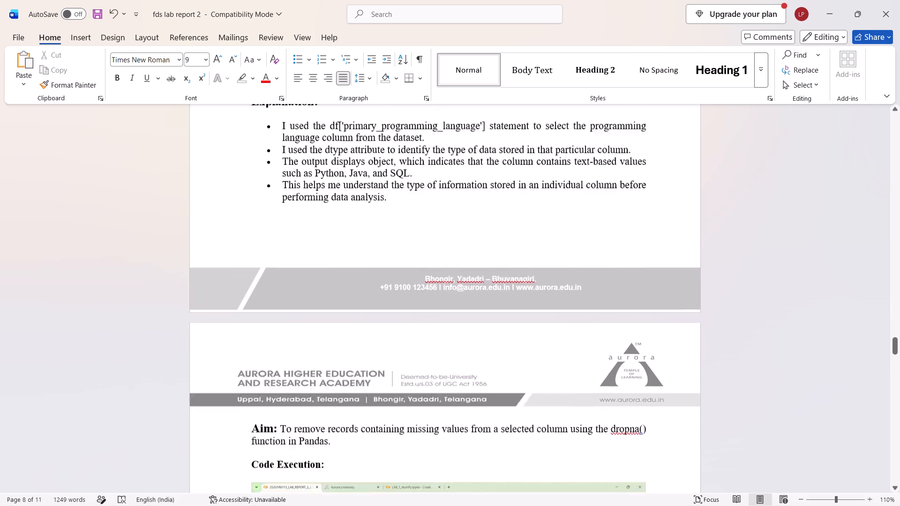
scroll(265, 361, right, 1)
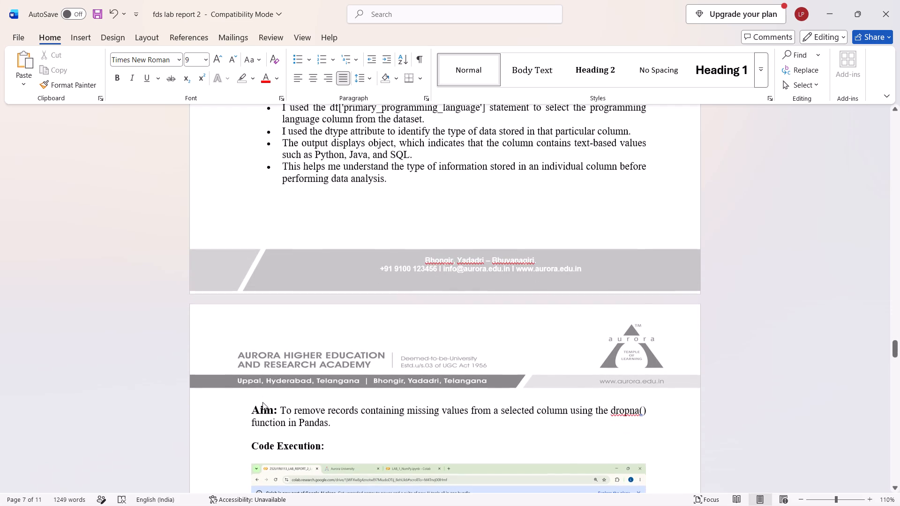
scroll(263, 405, down, 2)
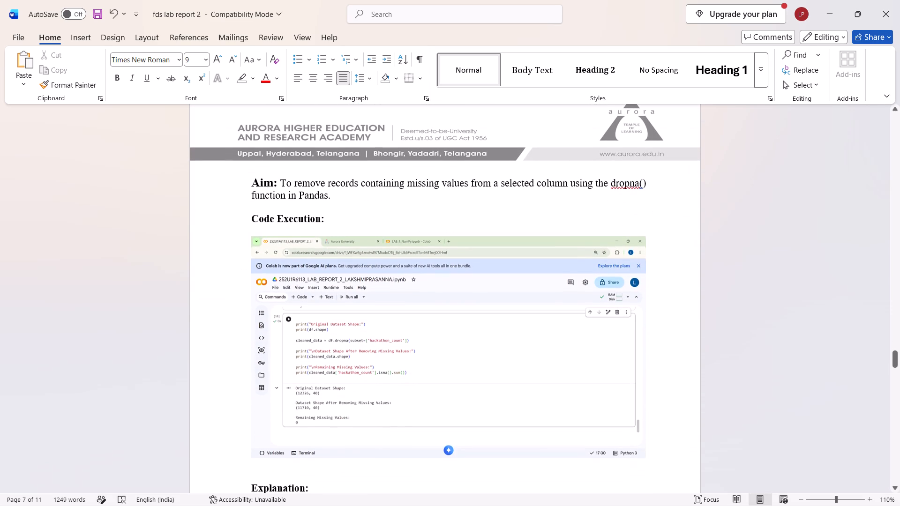
click(343, 360)
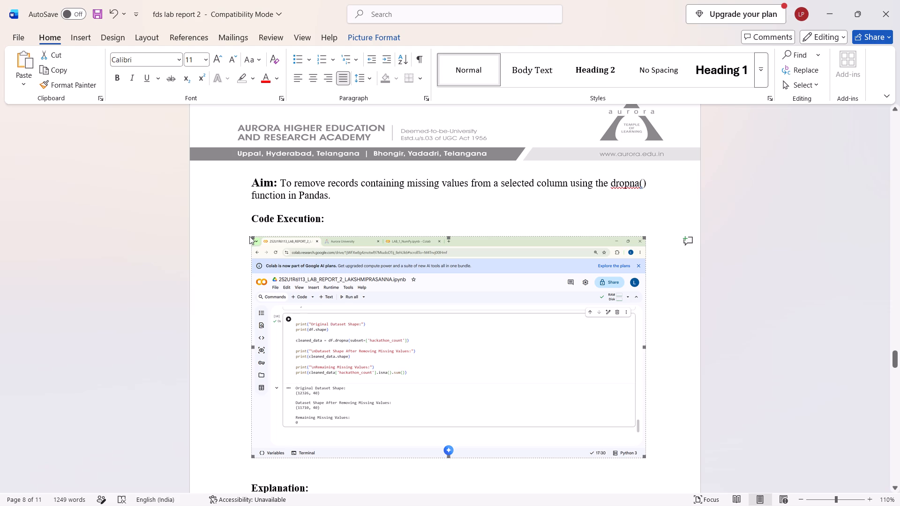
scroll(307, 314, down, 1)
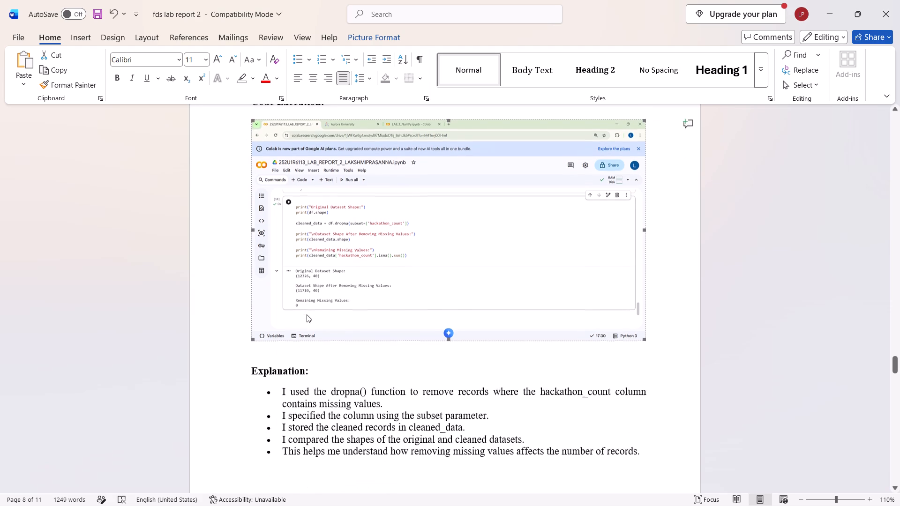
scroll(307, 314, down, 1)
scroll(299, 366, up, 1)
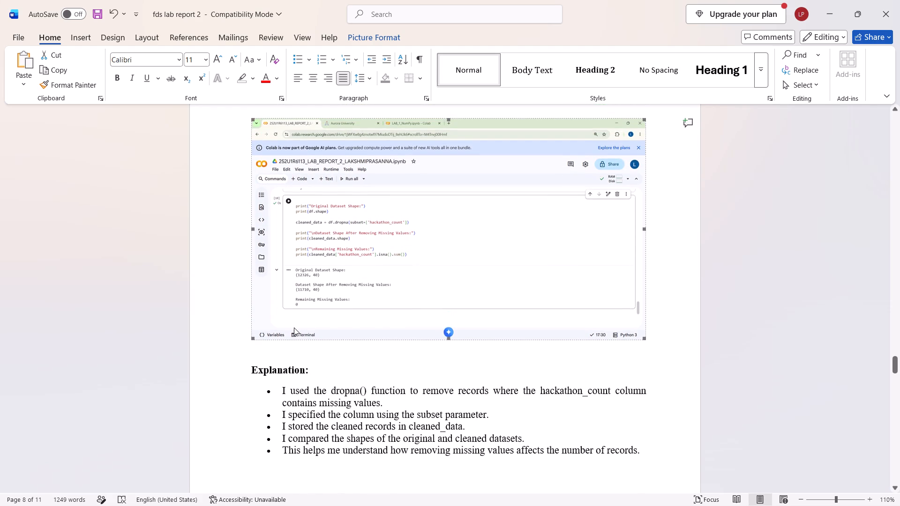
scroll(294, 327, up, 1)
Insert two blank lines above the dropna() aim at the top of its page.
click(288, 165)
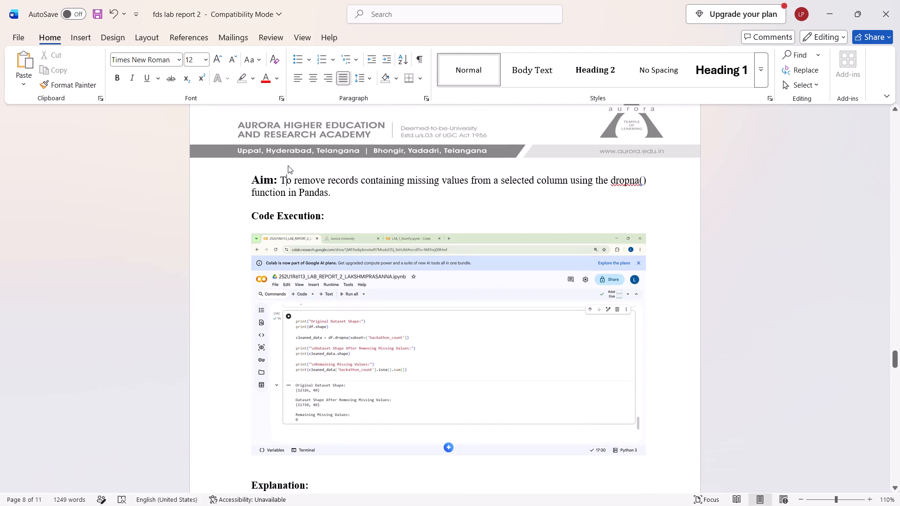
key(Left)
key(Left)
key(Left)
key(Left)
key(Left)
key(Left)
key(Return)
key(Return)
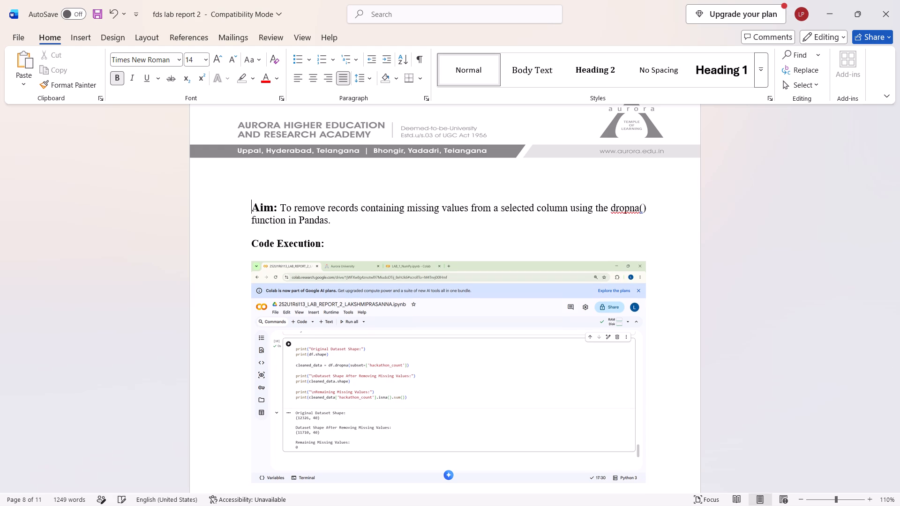
key(Return)
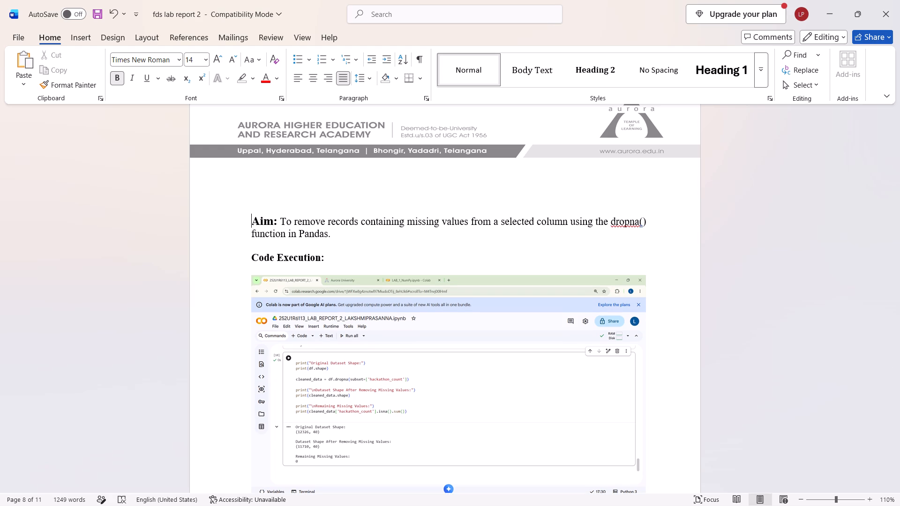
scroll(266, 154, down, 3)
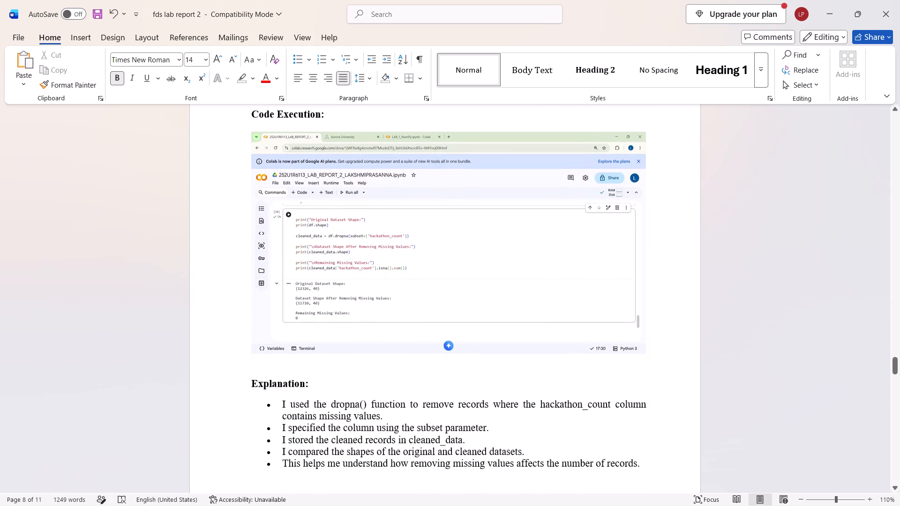
scroll(266, 154, up, 1)
key(BackSpace)
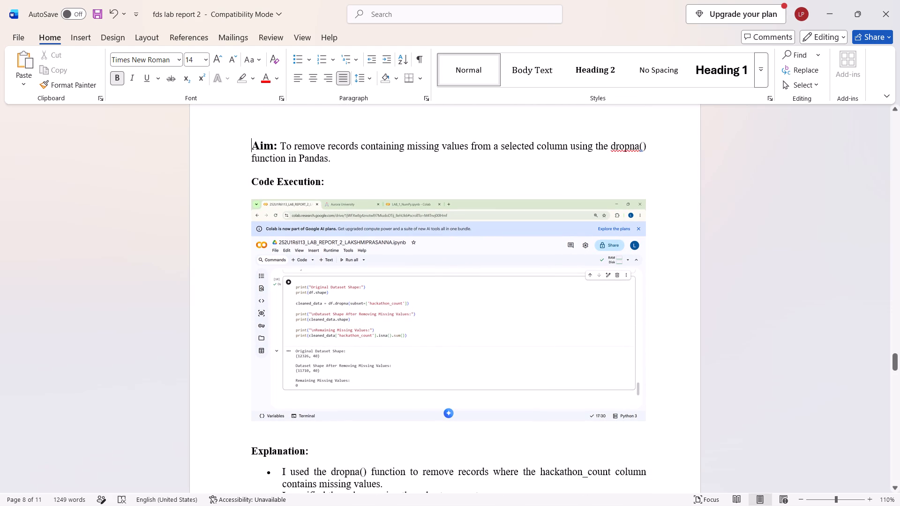
Delete the extra blank lines between the Min-Max Scaling aim and "Code Execution:", leaving the same gap as in the dropna() section.
click(344, 158)
scroll(344, 158, down, 1)
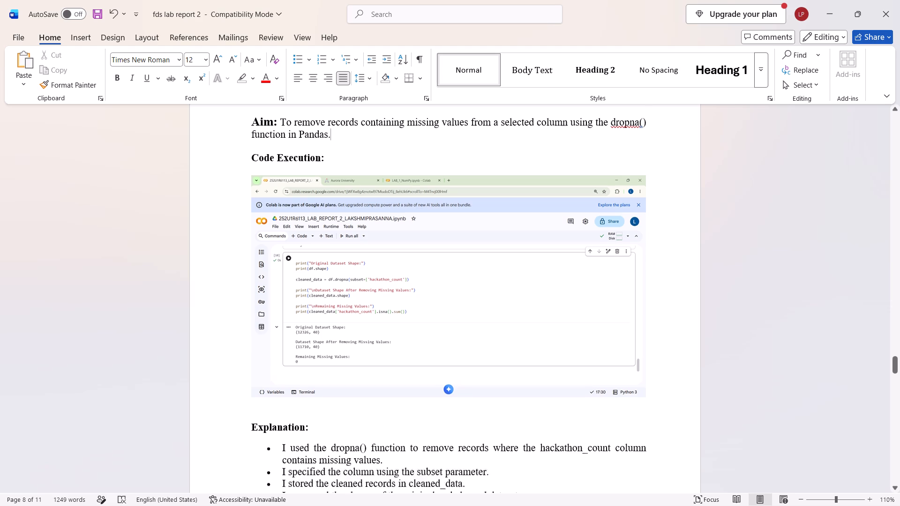
scroll(344, 158, down, 5)
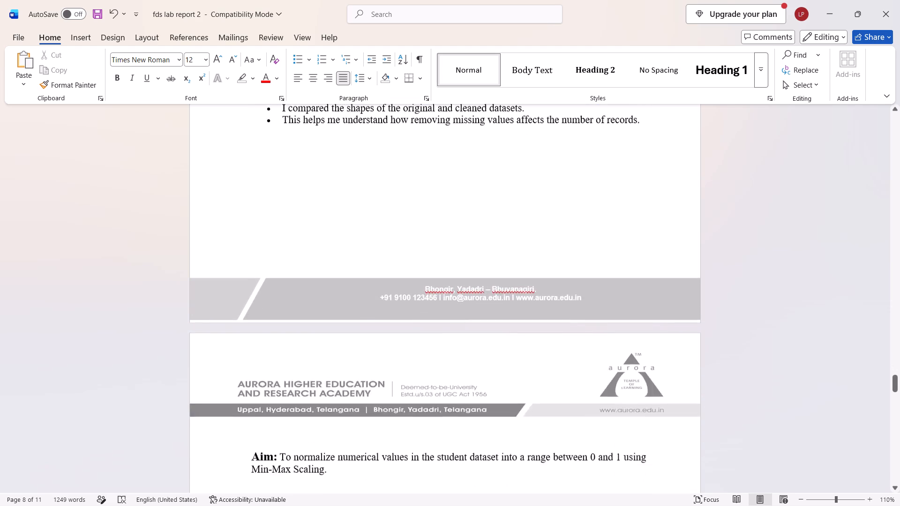
scroll(344, 158, down, 2)
scroll(343, 347, down, 1)
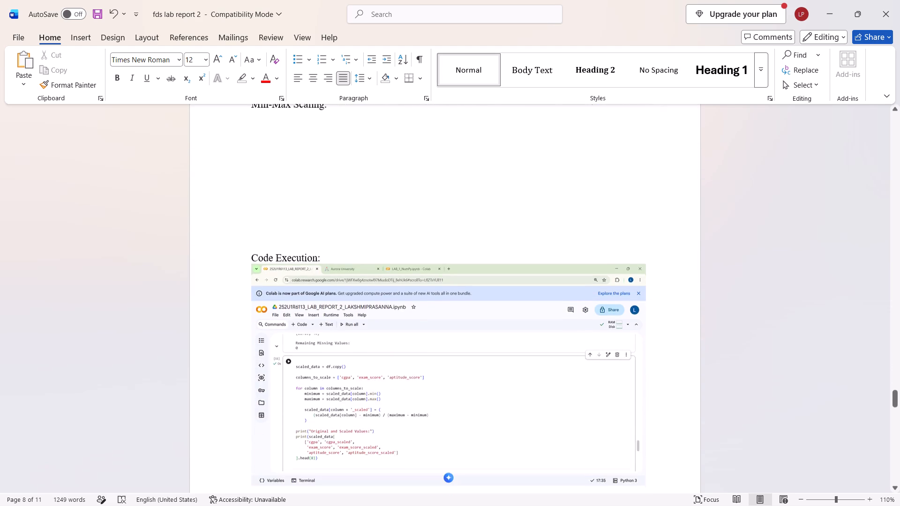
scroll(343, 347, down, 2)
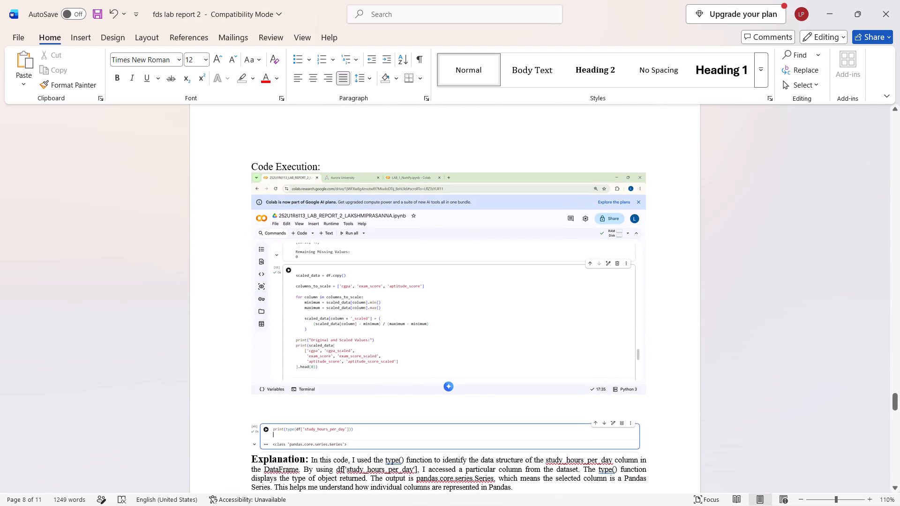
click(333, 163)
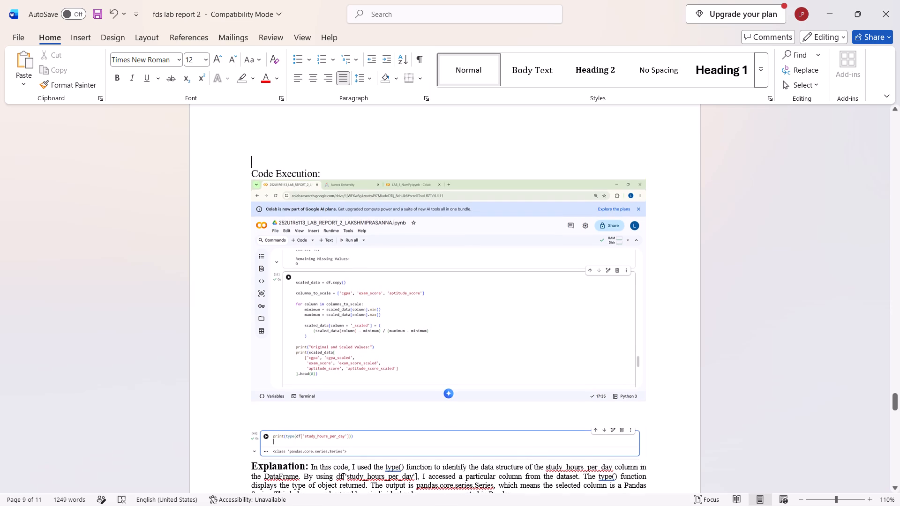
key(BackSpace)
key(BackSpace)
key(BackSpace)
key(BackSpace)
key(BackSpace)
key(BackSpace)
key(BackSpace)
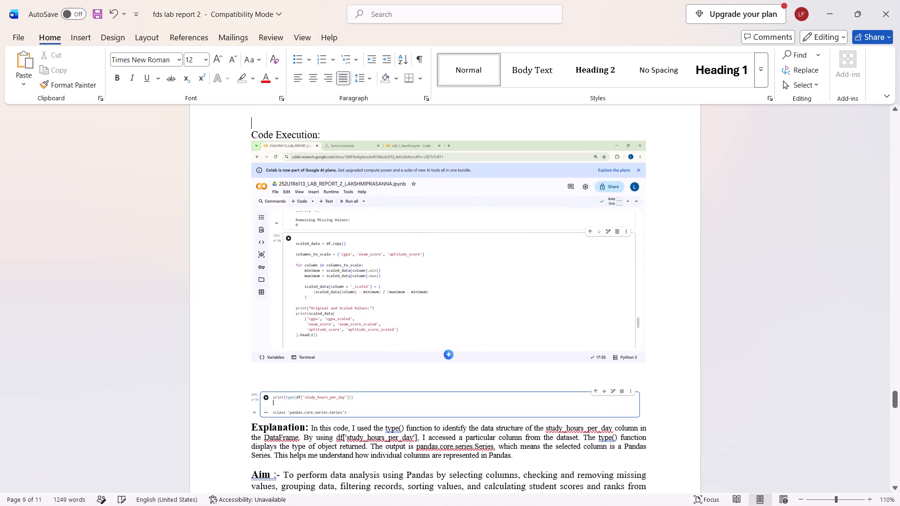
scroll(333, 163, up, 1)
key(BackSpace)
key(BackSpace)
key(BackSpace)
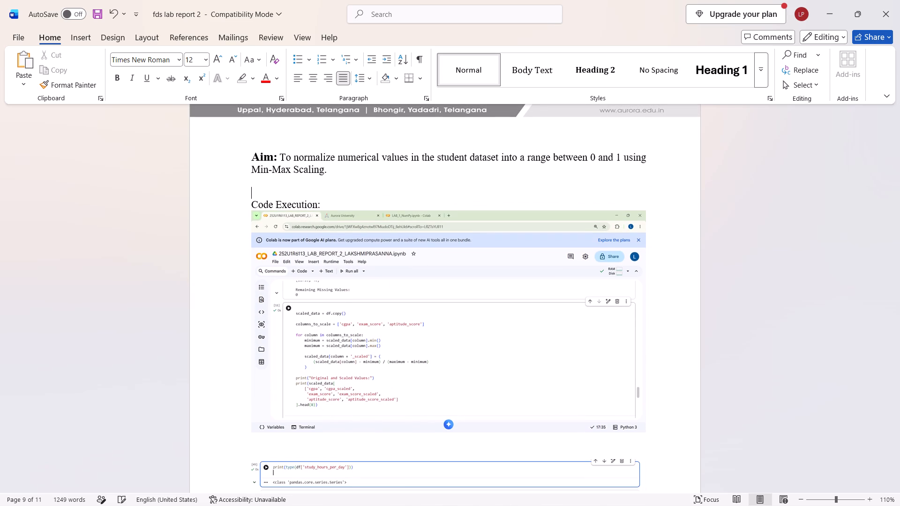
key(BackSpace)
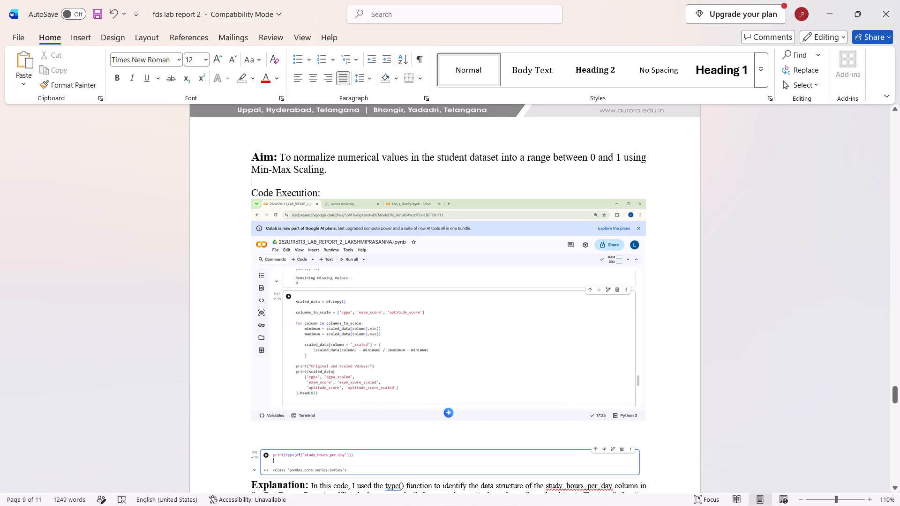
Make the Min-Max Scaling "Code Execution:" heading bold and add an empty line between it and the screenshot.
drag(329, 193, 249, 191)
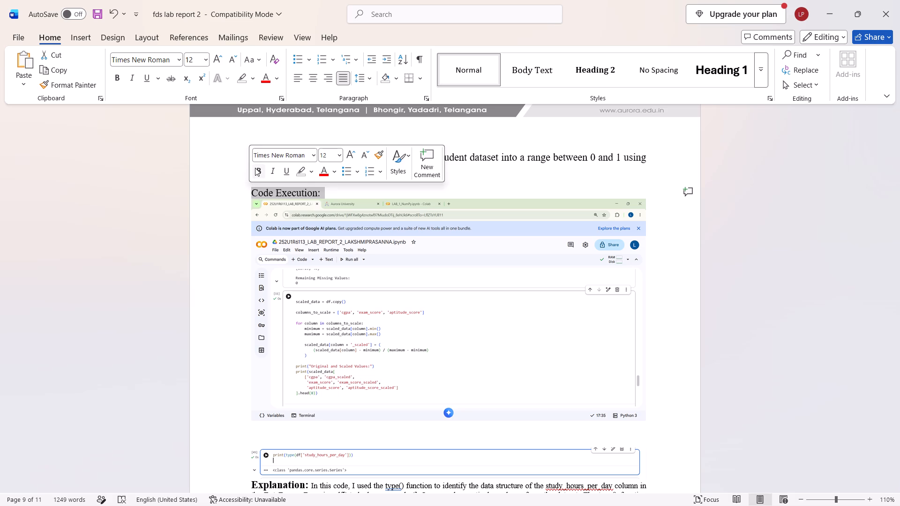
click(255, 168)
click(360, 191)
key(Return)
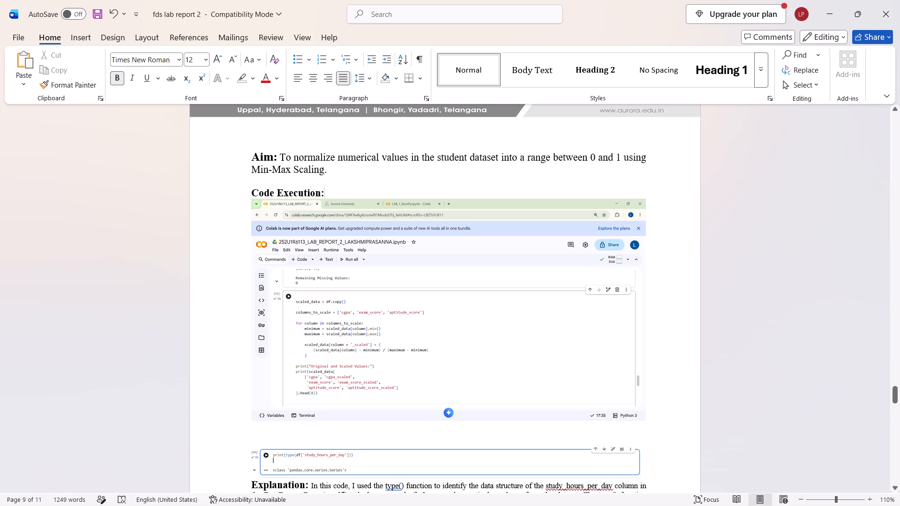
Insert two blank lines directly below the Min-Max Scaling screenshot.
scroll(360, 191, down, 1)
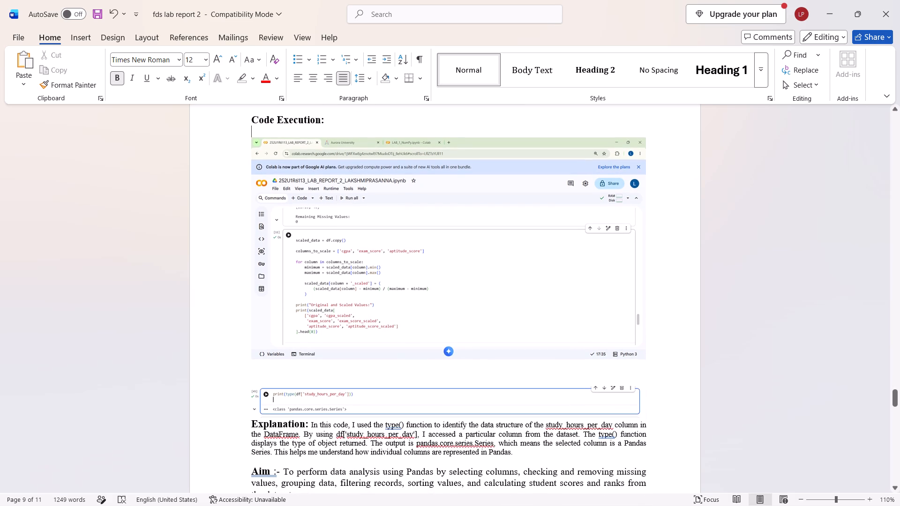
click(280, 369)
key(Left)
key(Left)
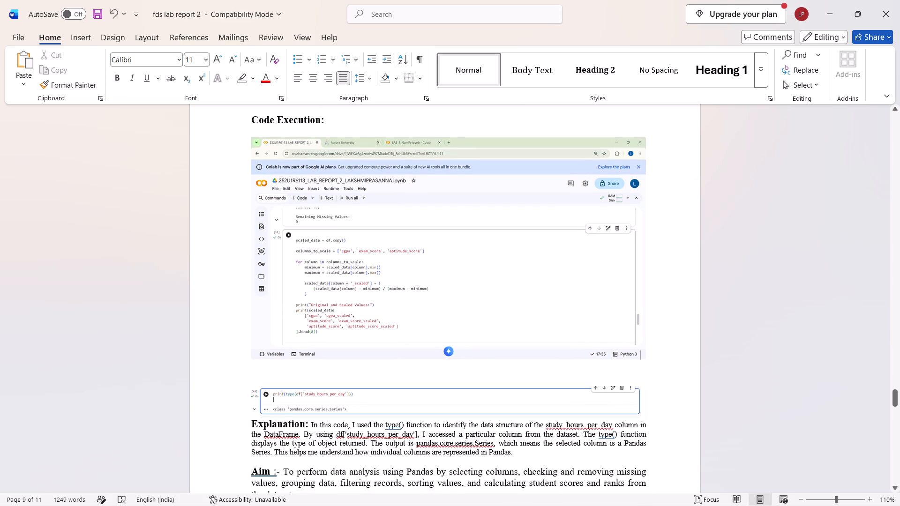
key(Return)
key(Return)
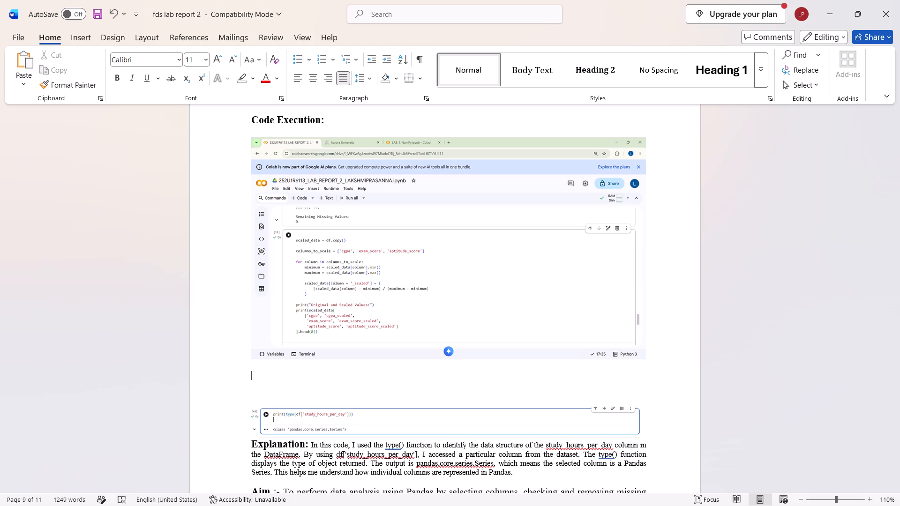
Add an "Output:" heading below the Min-Max Scaling code screenshot in bold Times New Roman, size 14.
key(o)
text(utput)
key(shift+colon)
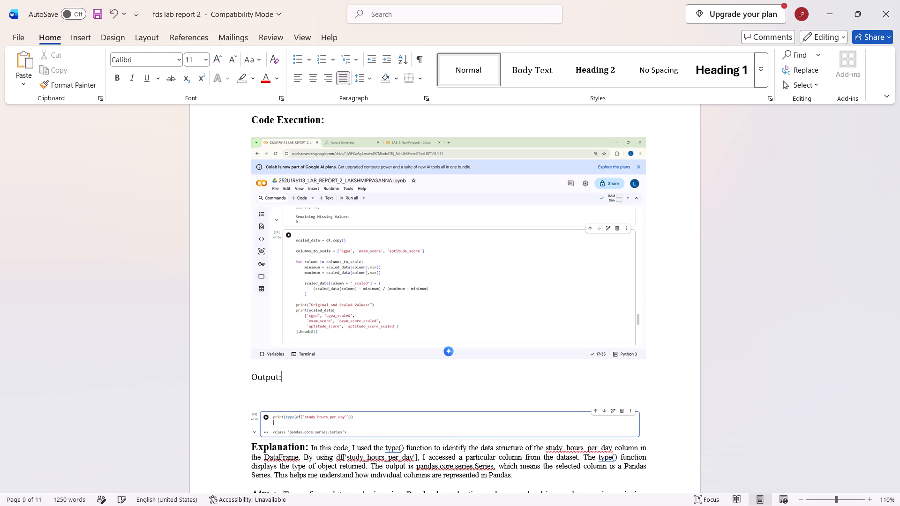
drag(284, 379, 237, 376)
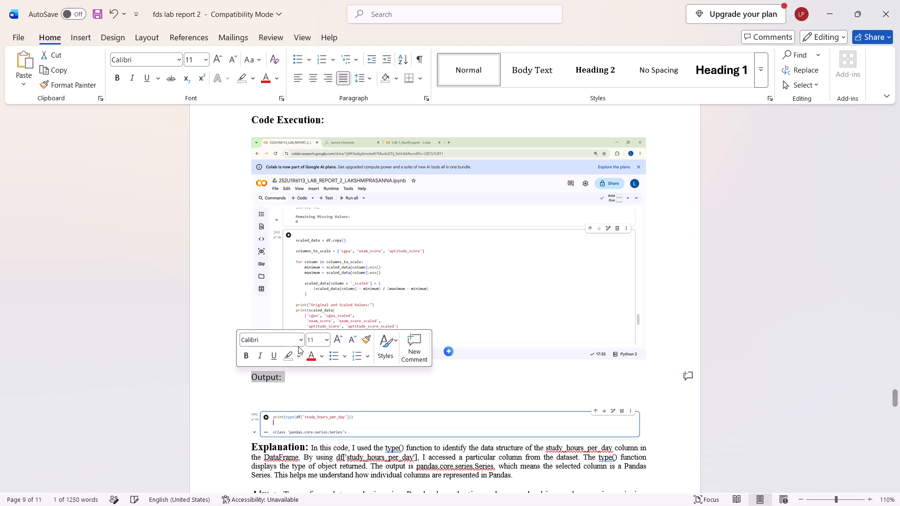
click(323, 340)
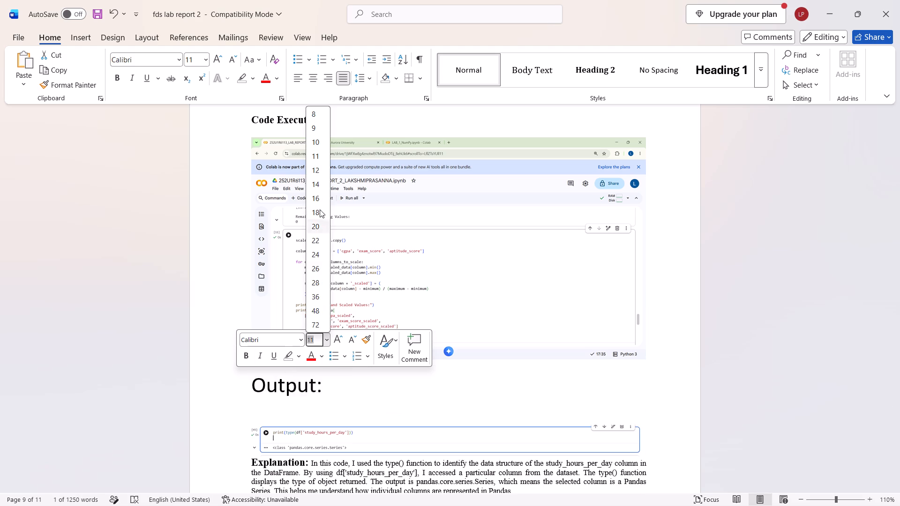
click(321, 186)
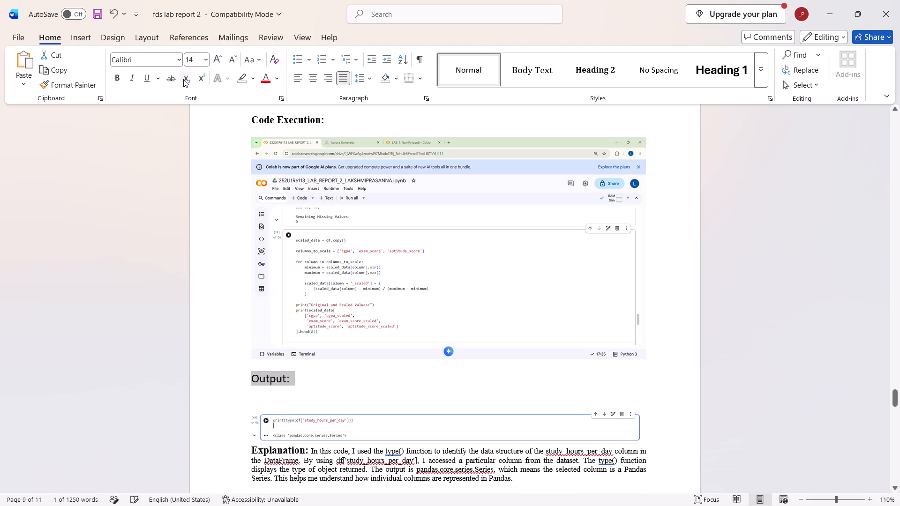
drag(180, 62, 160, 141)
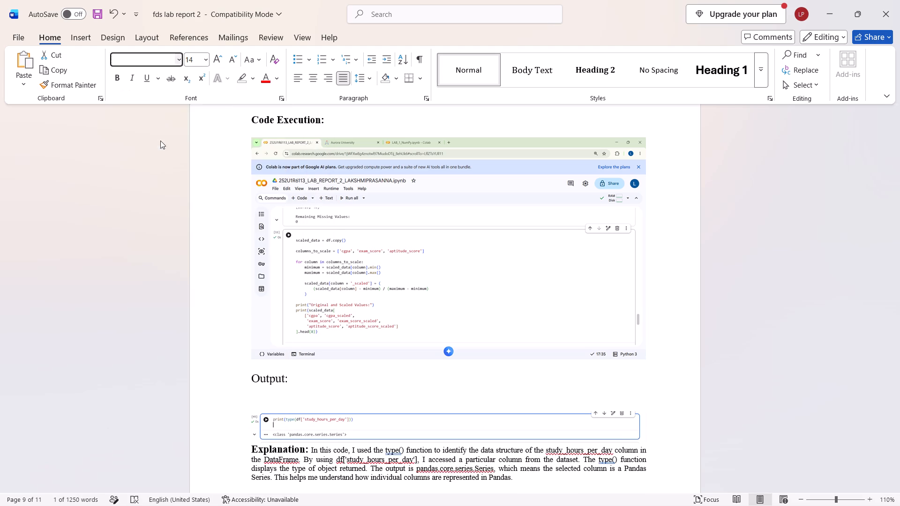
click(160, 141)
click(263, 310)
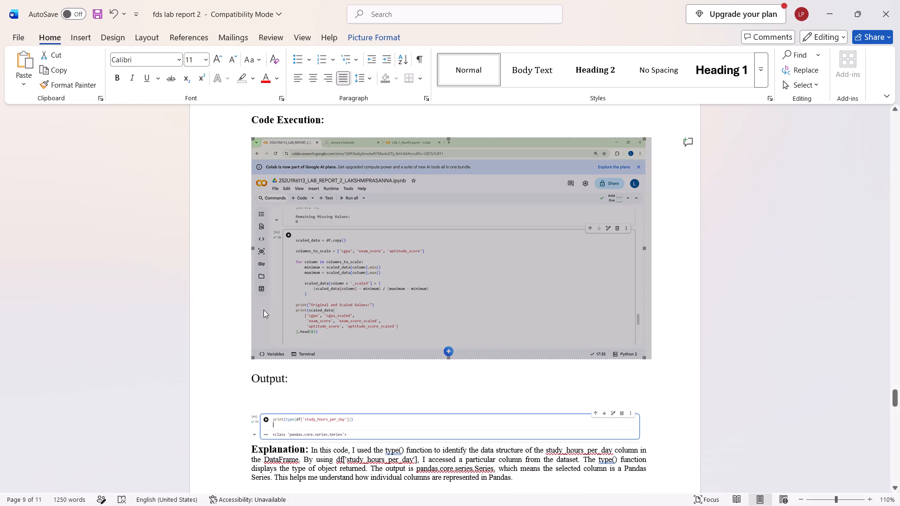
drag(293, 379, 245, 375)
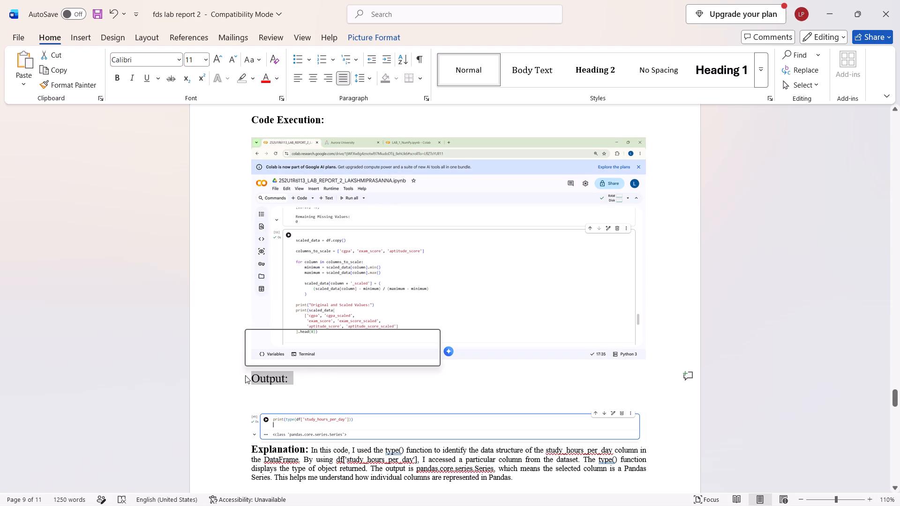
click(119, 74)
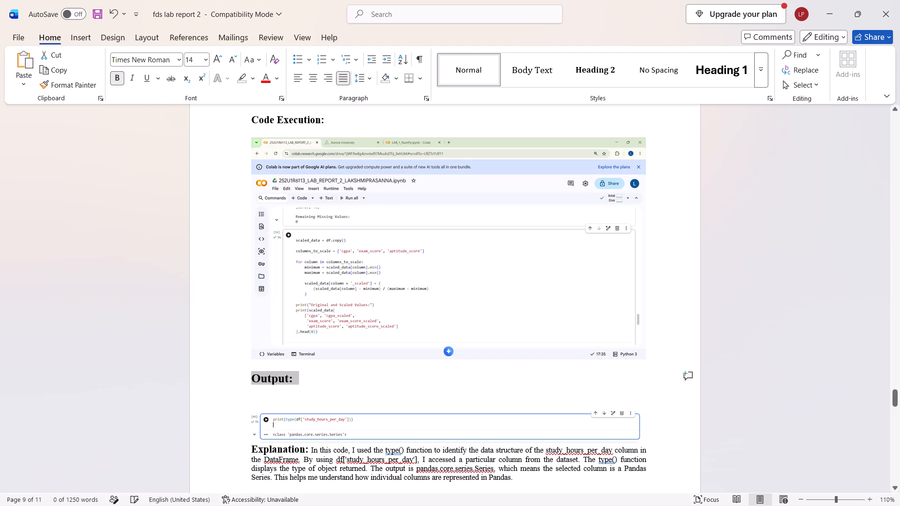
Set the Min-Max Scaling "Code Execution:" heading to font size 14.
drag(327, 121, 252, 113)
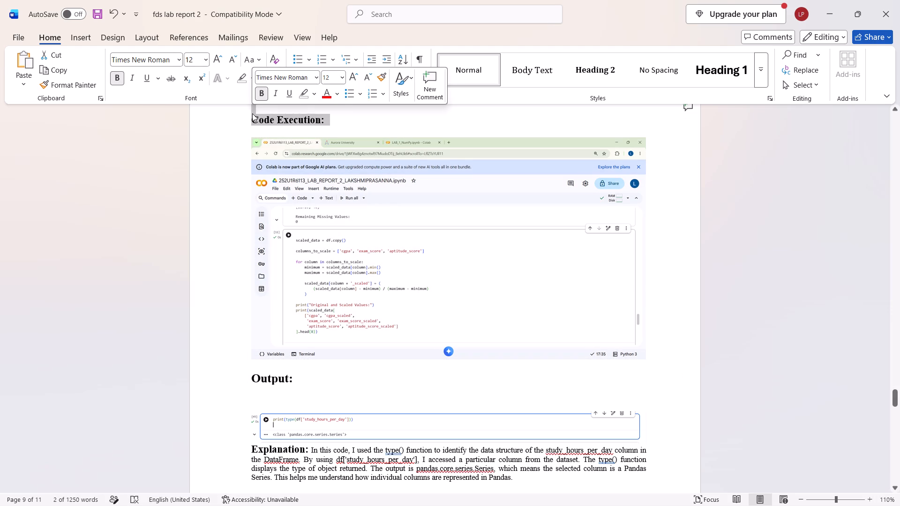
drag(207, 54, 191, 135)
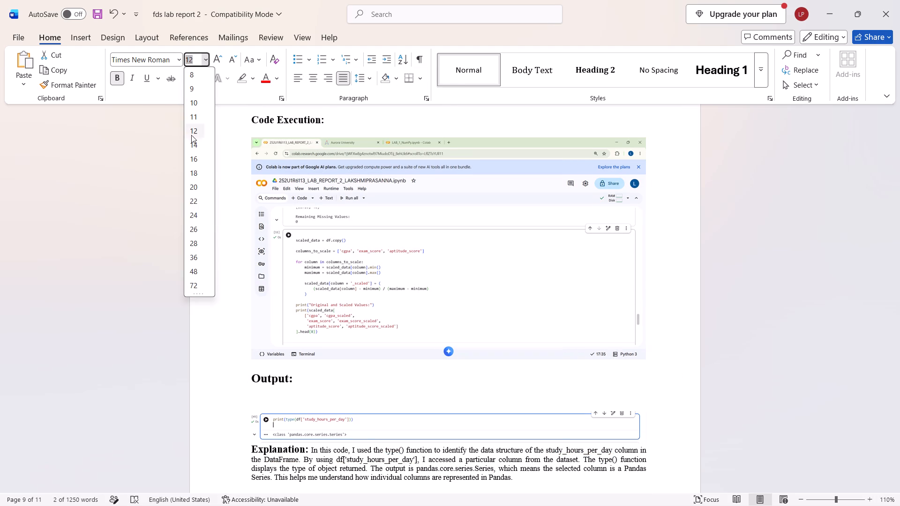
drag(191, 135, 191, 143)
click(191, 143)
click(370, 296)
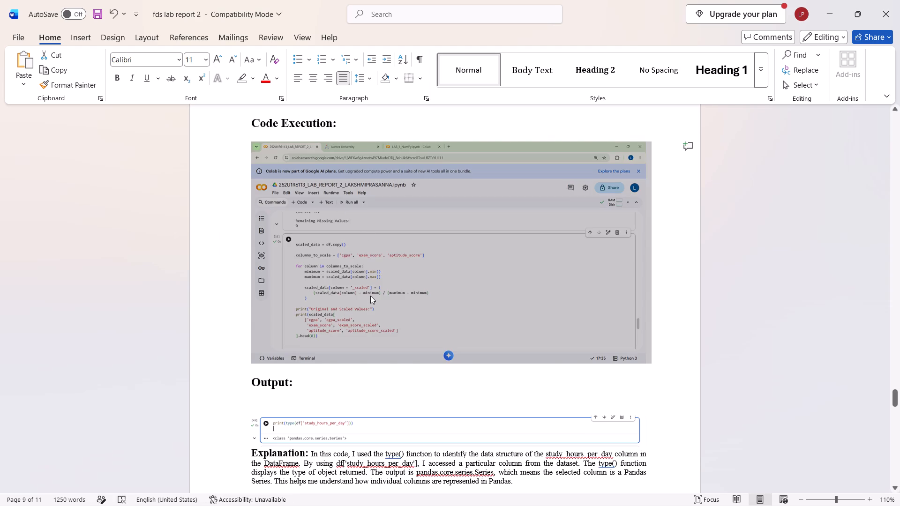
Switch to the Colab notebook in Chrome and capture a screenshot showing the full Original and Scaled Values output.
scroll(370, 296, down, 1)
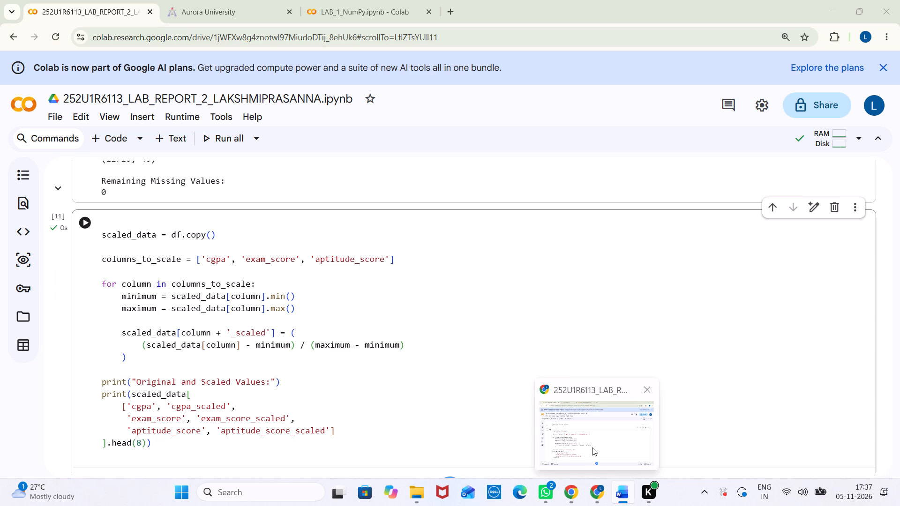
click(590, 444)
scroll(570, 394, down, 2)
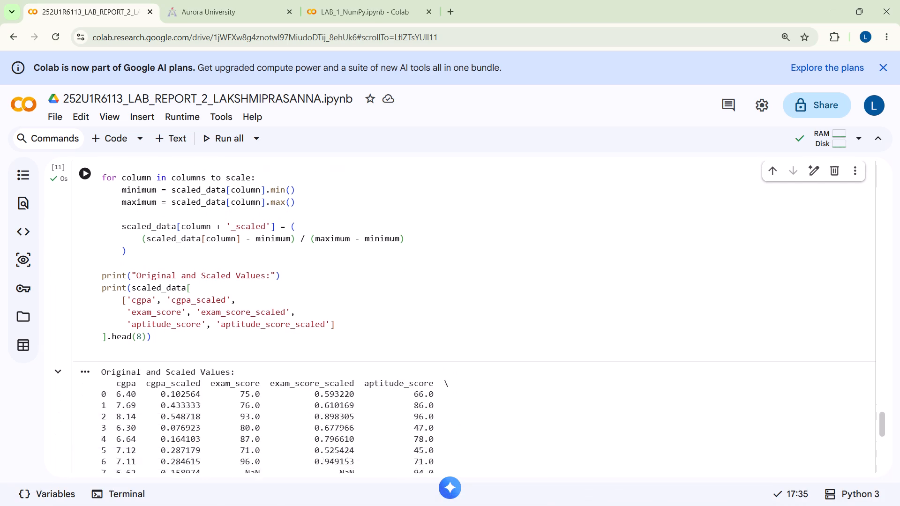
scroll(570, 394, down, 4)
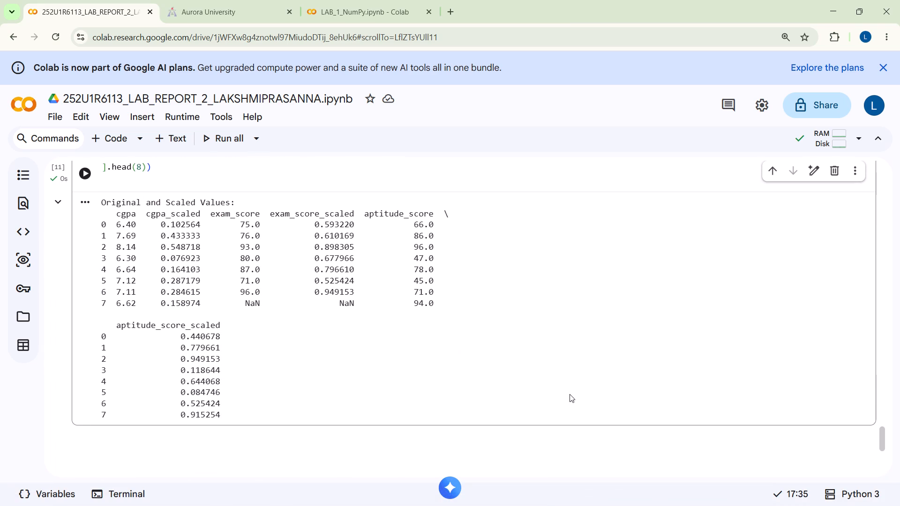
scroll(570, 394, down, 1)
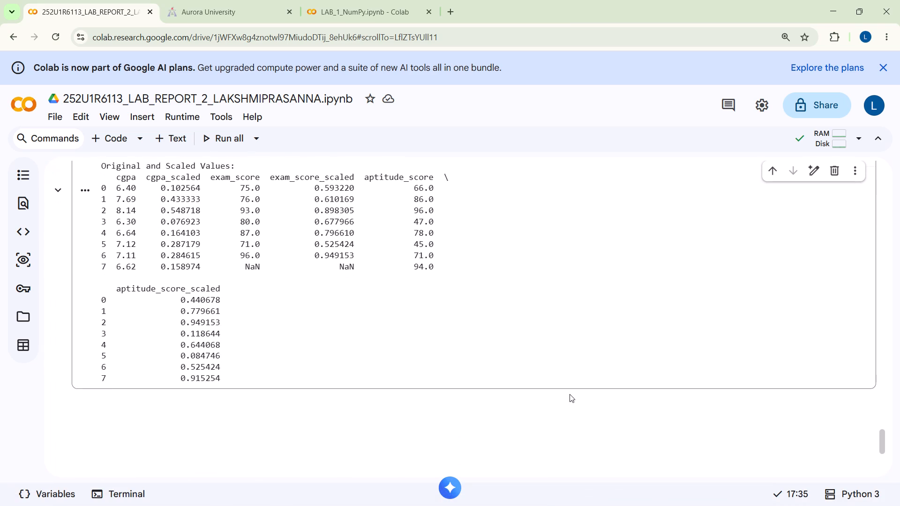
scroll(570, 394, up, 1)
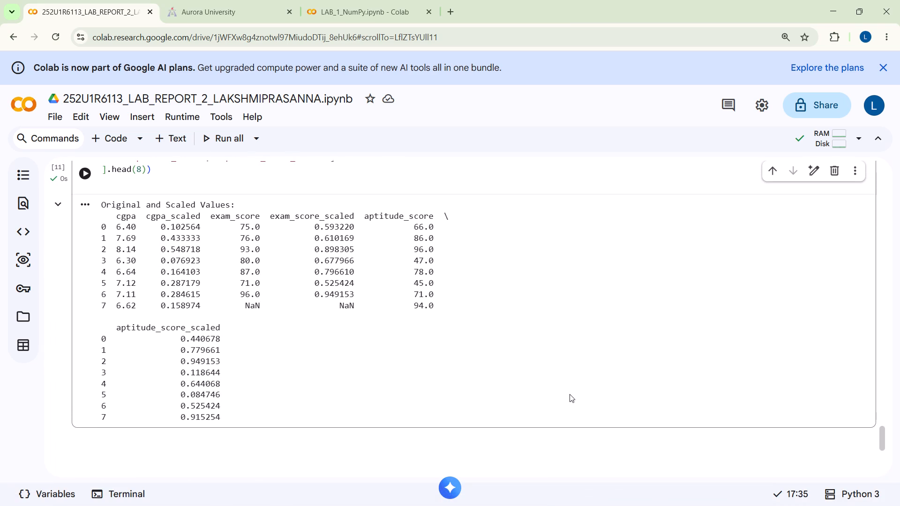
scroll(570, 394, up, 1)
key(super+Print)
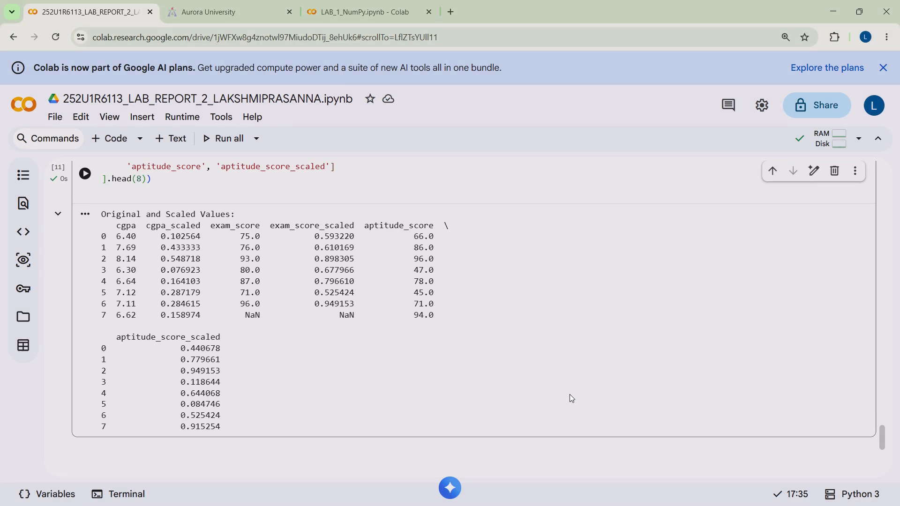
key(ctrl+c)
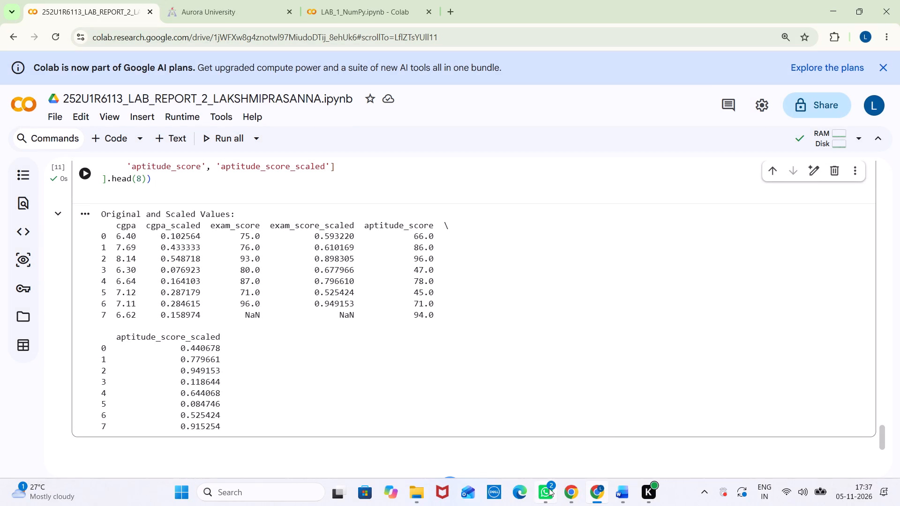
Back in the Word report, paste the output screenshot two lines below the Min-Max Scaling "Output:" heading.
click(613, 451)
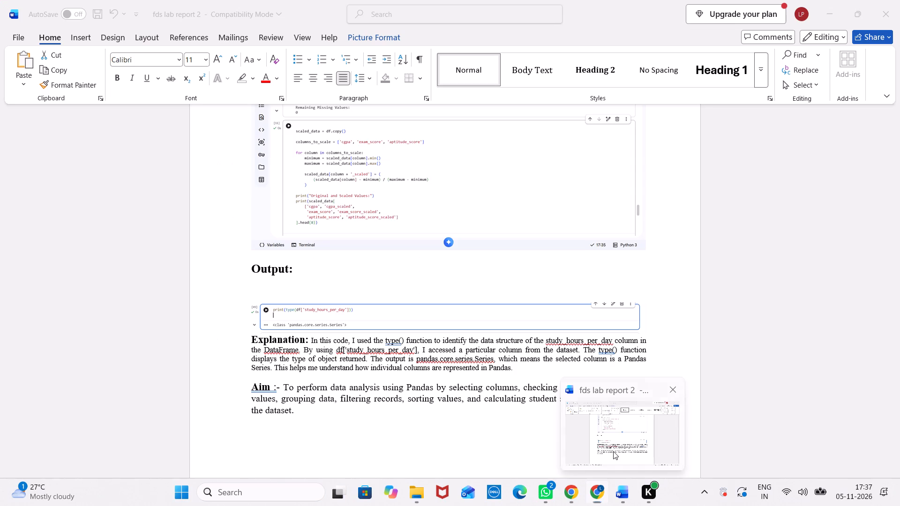
click(319, 264)
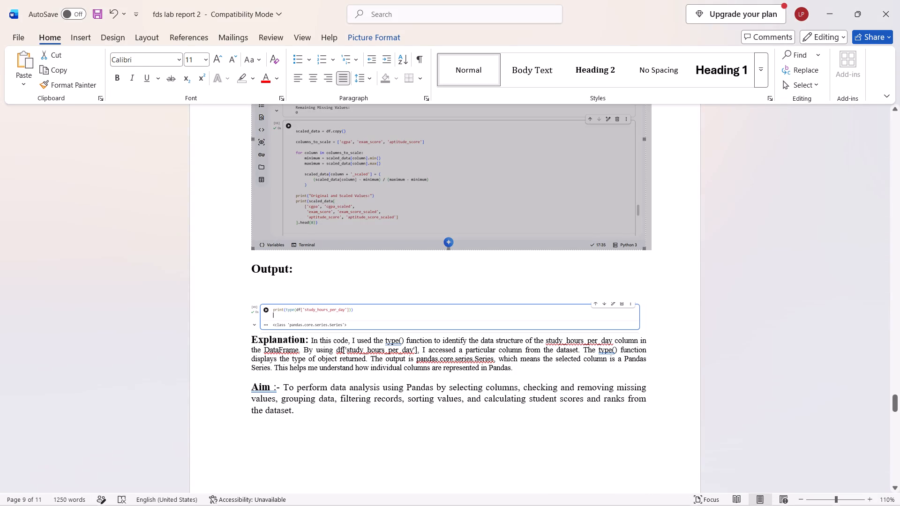
key(Return)
key(Return)
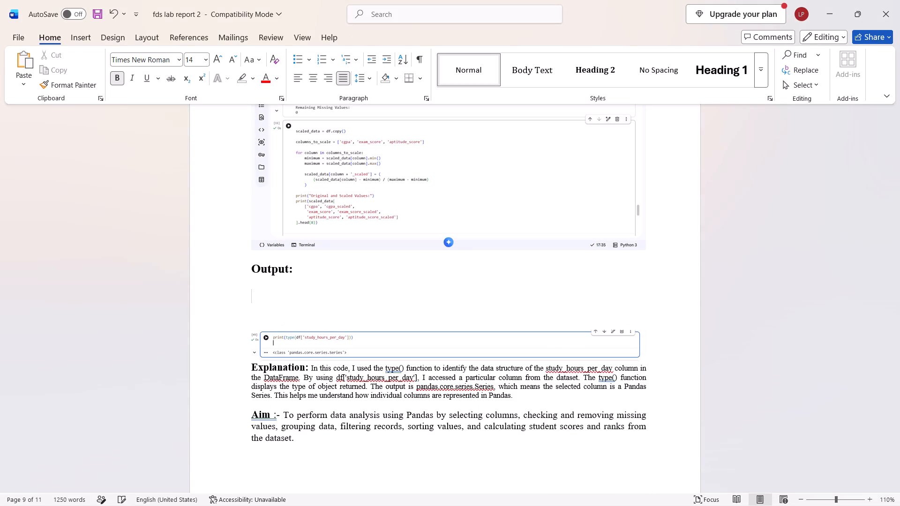
key(ctrl+v)
scroll(319, 264, down, 3)
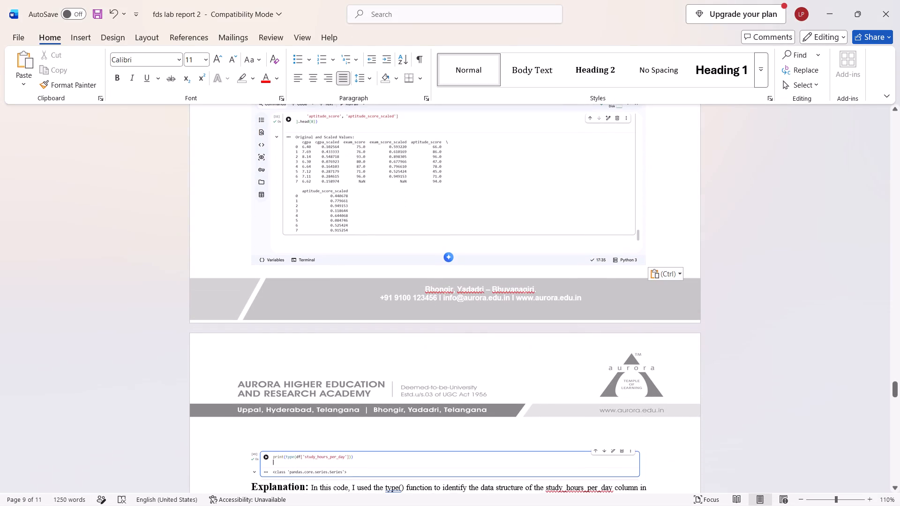
Insert two line breaks directly after the pasted output screenshot, so writing continues at the top of the following page.
click(270, 430)
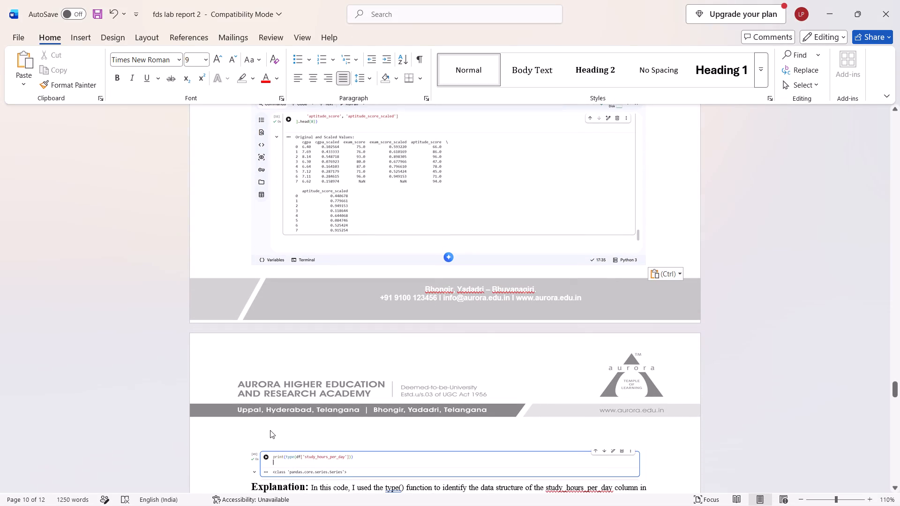
key(Left)
key(Left)
key(Return)
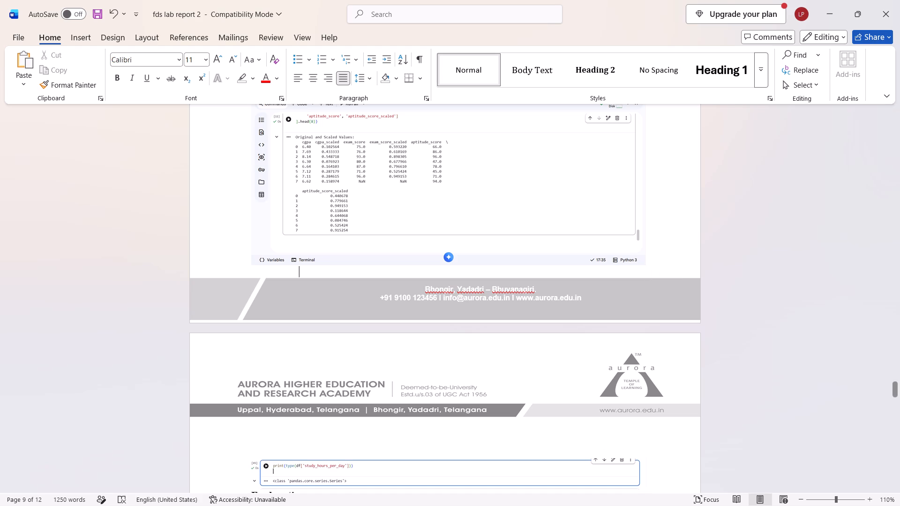
key(Return)
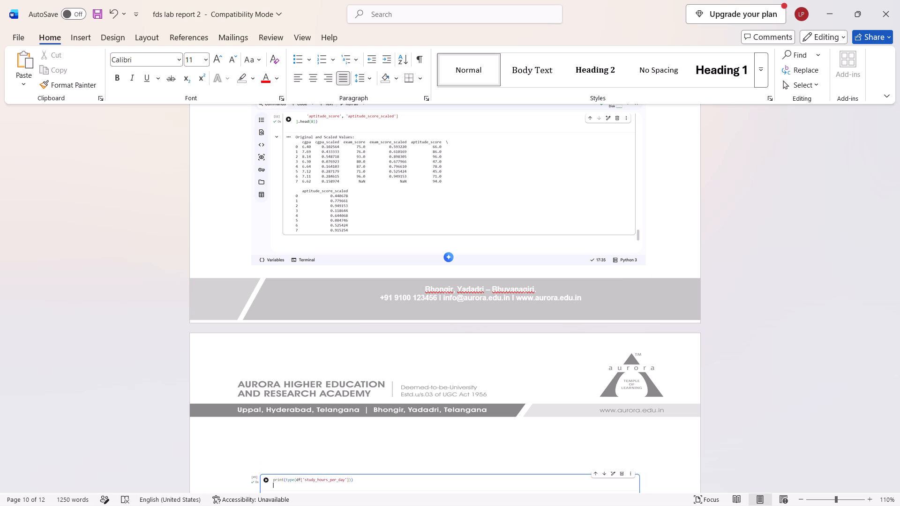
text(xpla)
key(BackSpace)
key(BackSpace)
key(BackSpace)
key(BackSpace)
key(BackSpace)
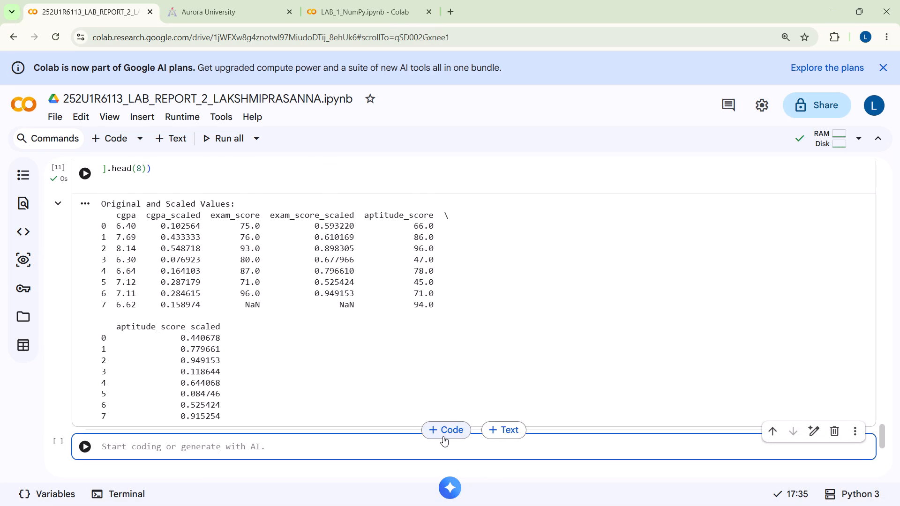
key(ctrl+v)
click(82, 394)
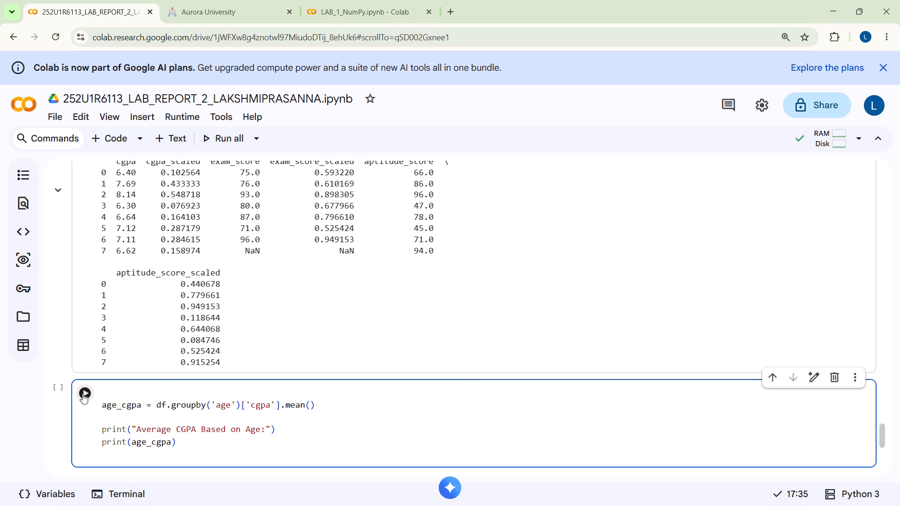
Review the average CGPA by age cell and its output in the Colab notebook.
scroll(209, 402, down, 3)
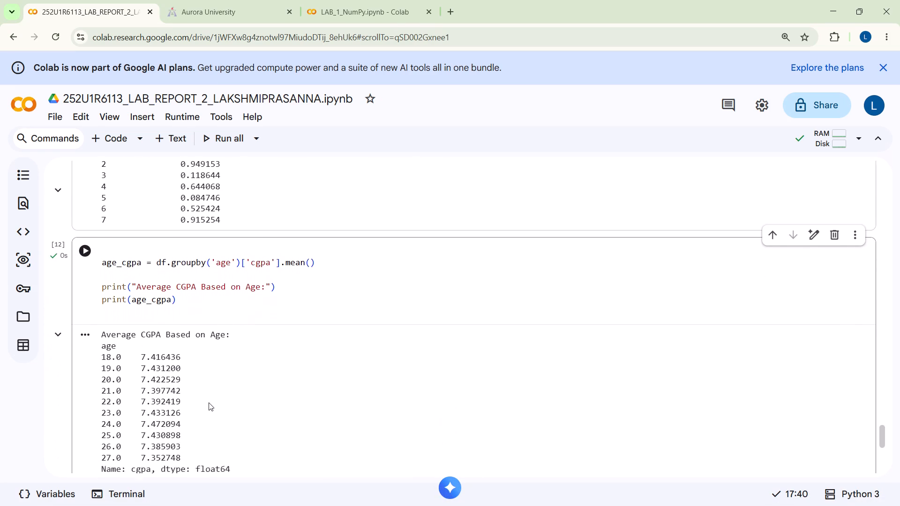
scroll(209, 402, down, 1)
scroll(209, 402, up, 1)
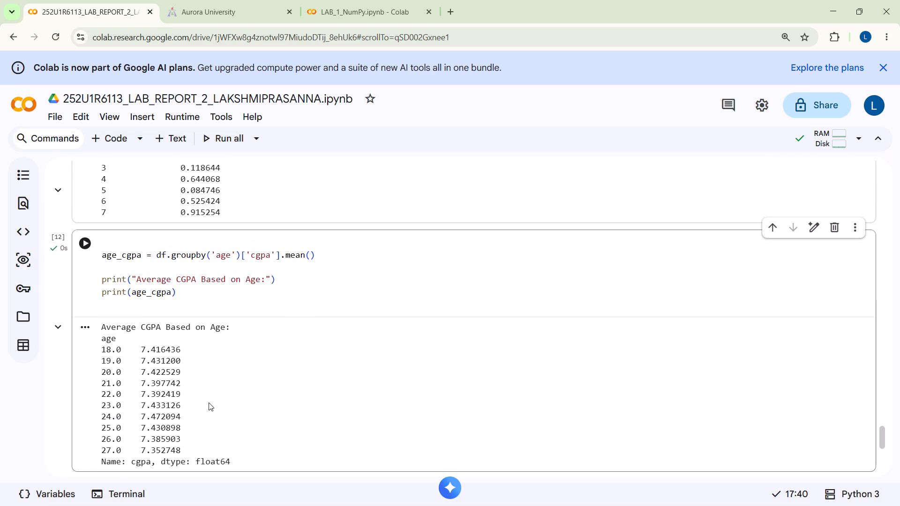
scroll(209, 402, up, 1)
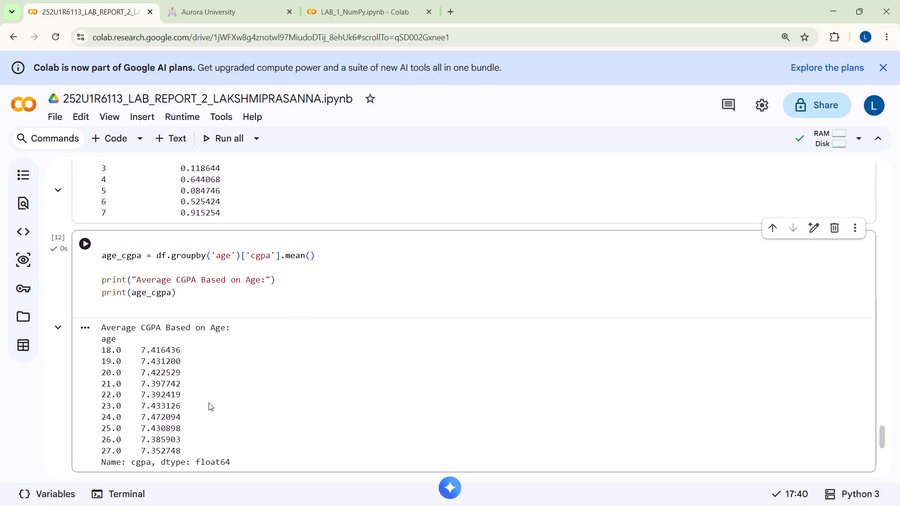
scroll(209, 402, up, 4)
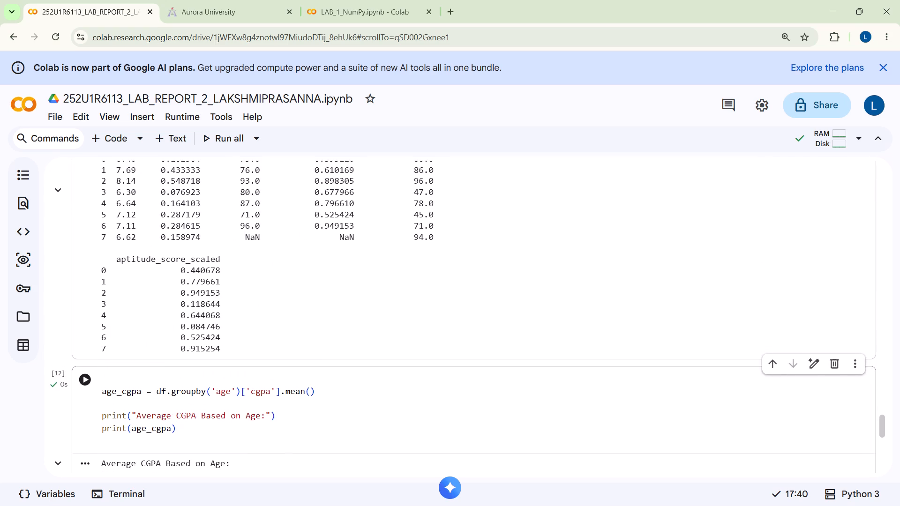
scroll(209, 402, up, 1)
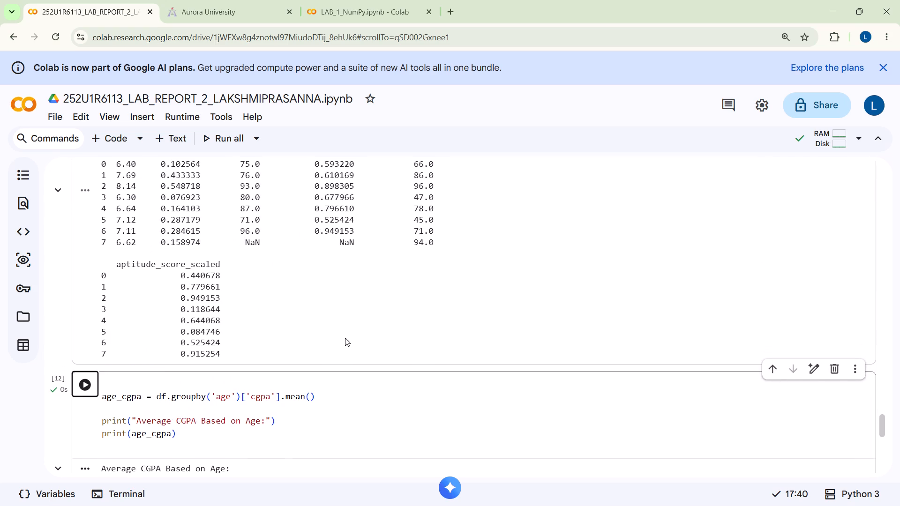
scroll(382, 363, down, 5)
click(369, 397)
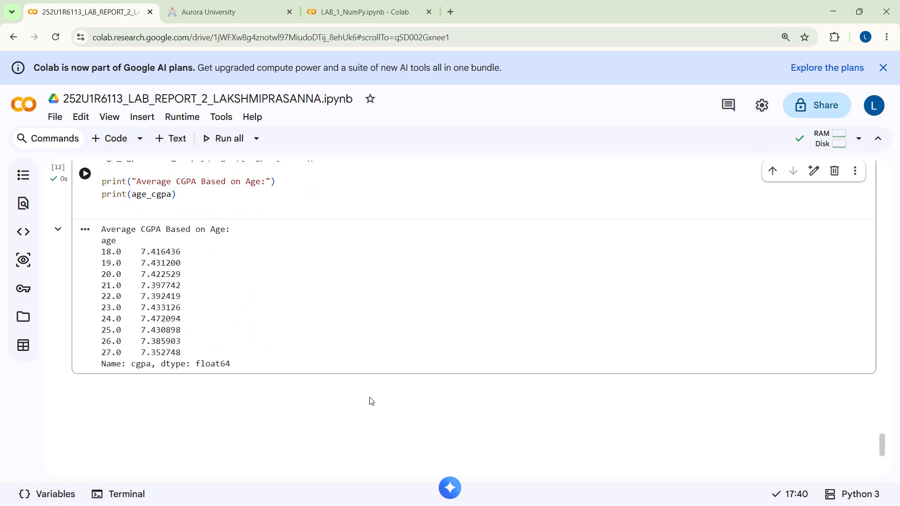
scroll(369, 397, up, 1)
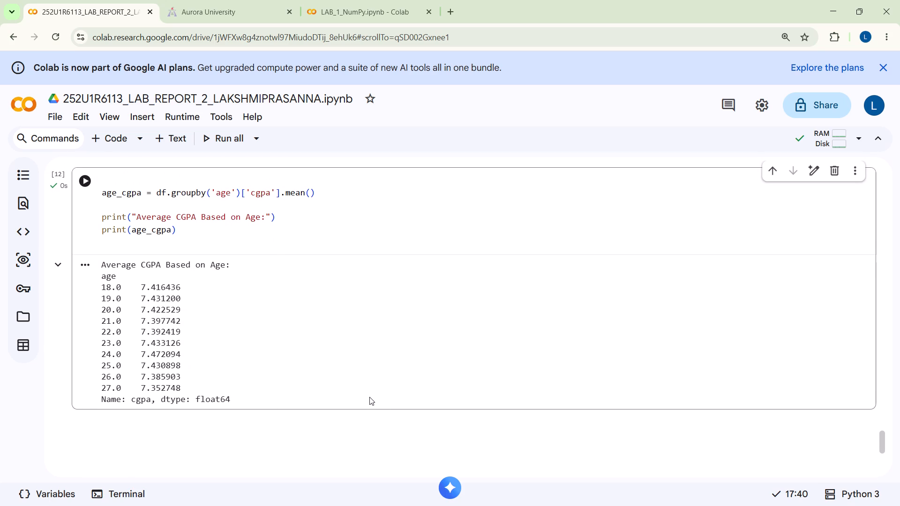
Screenshot the groupby code cell in Colab enlarged to 175% and paste it under the "Code Execution:" heading in the Word report.
key(ctrl+shift+equal)
key(ctrl+shift+equal)
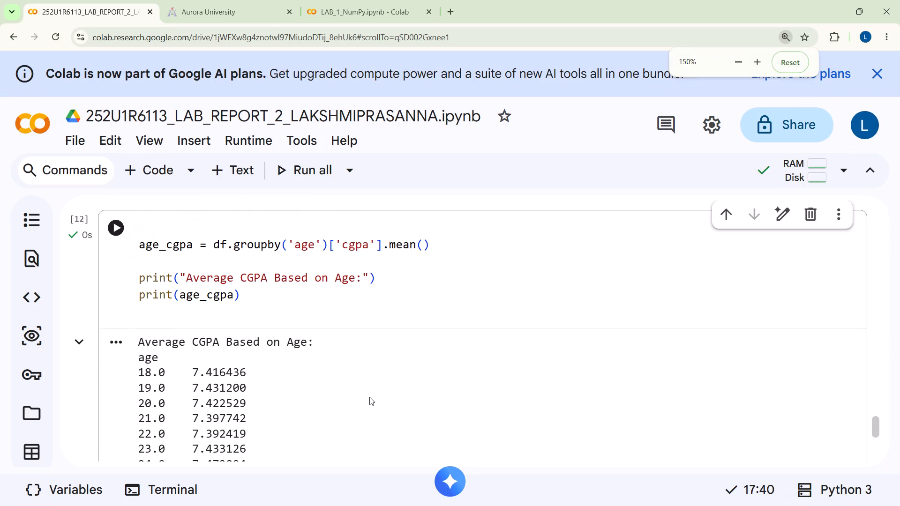
key(ctrl+shift+BackSpace)
key(ctrl+shift+equal)
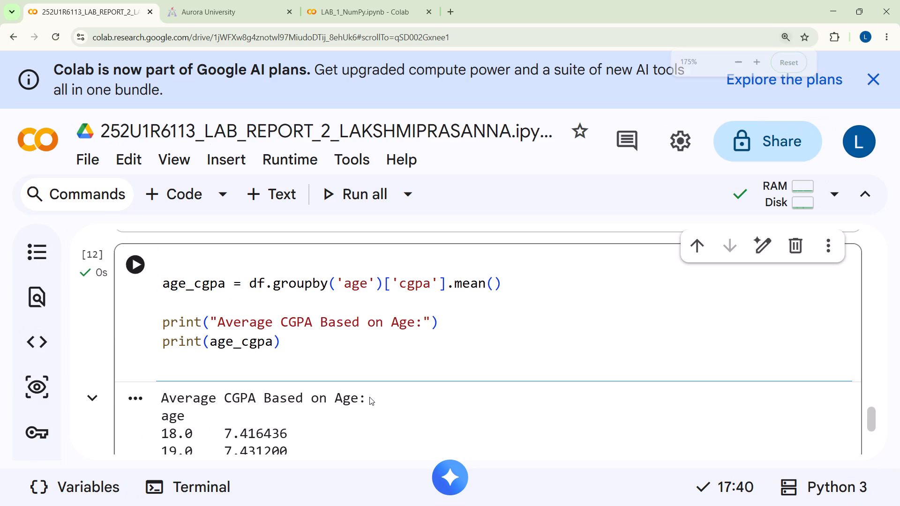
scroll(369, 397, up, 1)
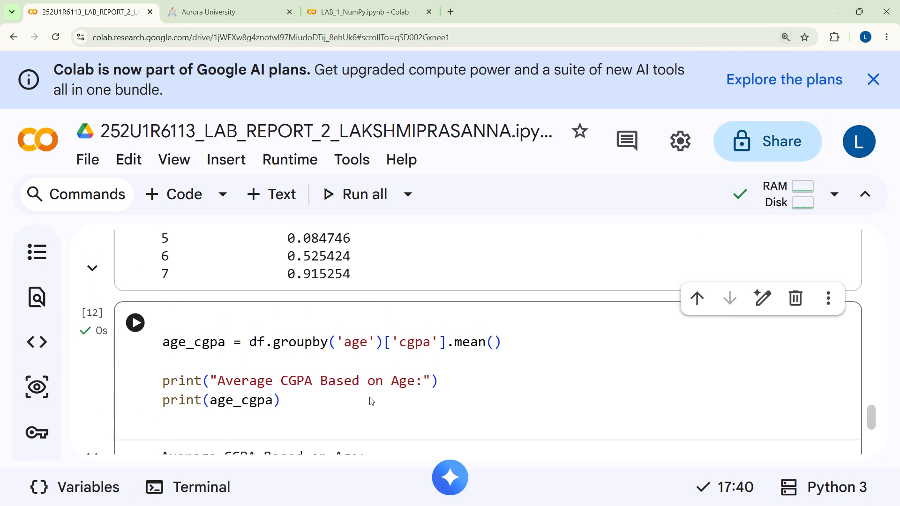
scroll(369, 397, up, 1)
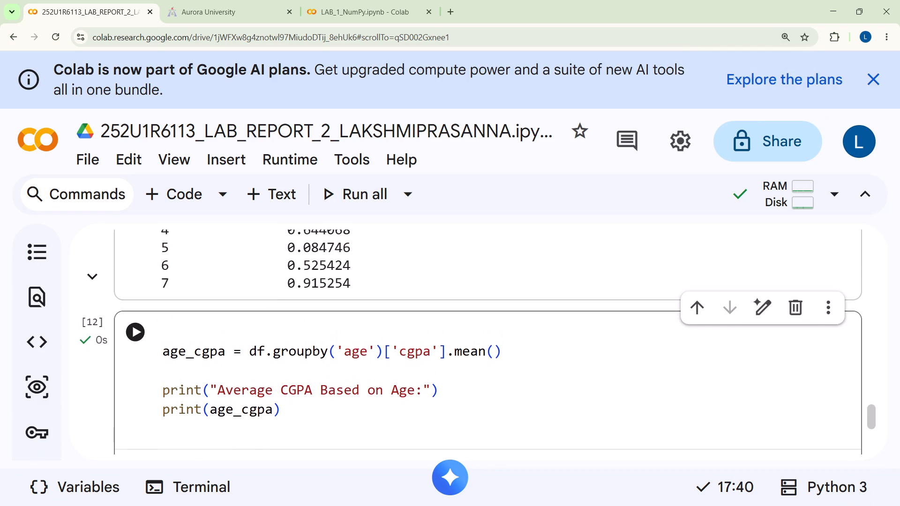
key(super+Print)
key(ctrl+c)
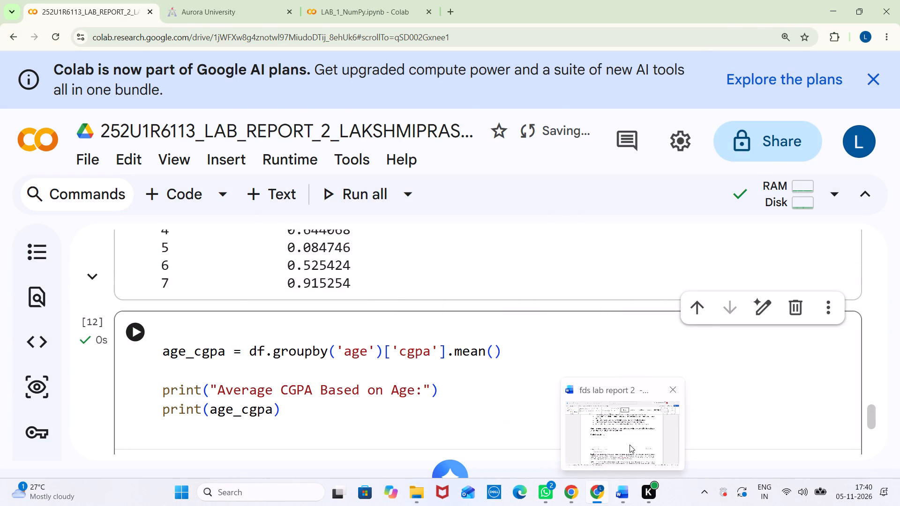
click(630, 445)
key(ctrl+v)
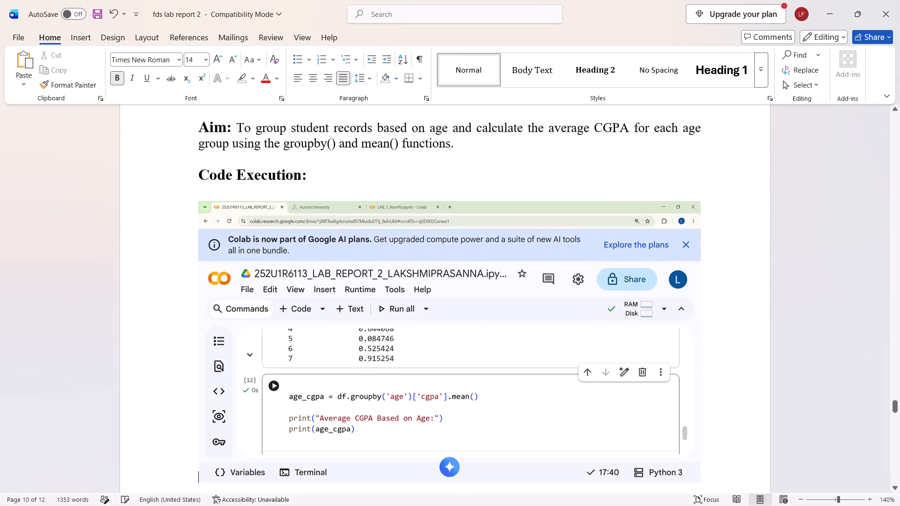
Add an "Output:" label two lines below the pasted code screenshot, followed by a line break.
scroll(586, 400, down, 1)
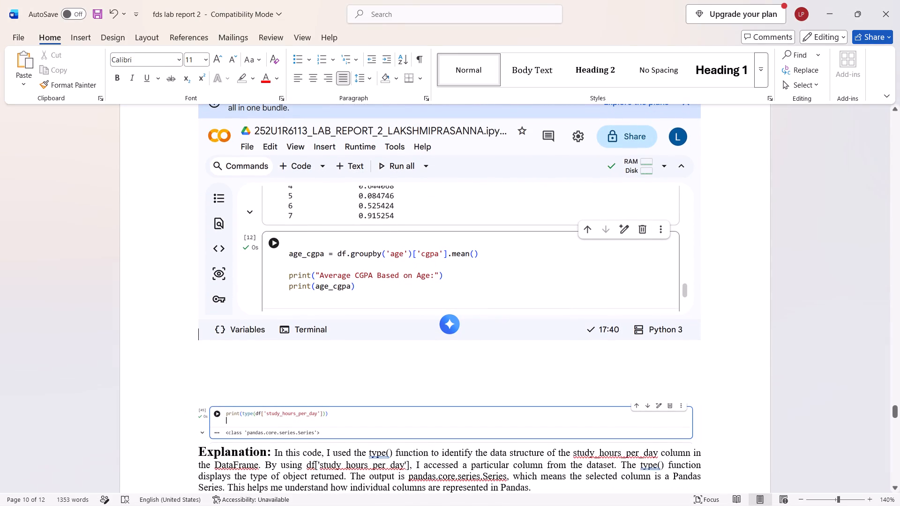
click(708, 334)
key(Return)
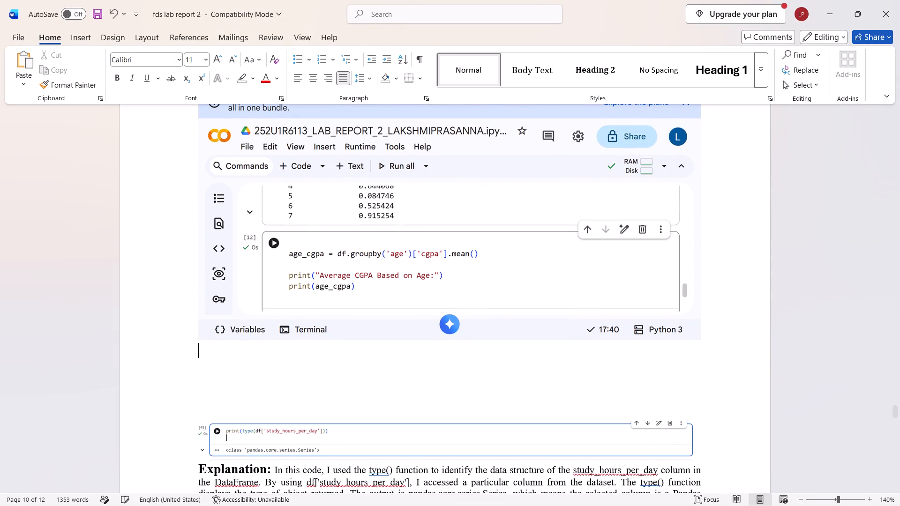
key(Return)
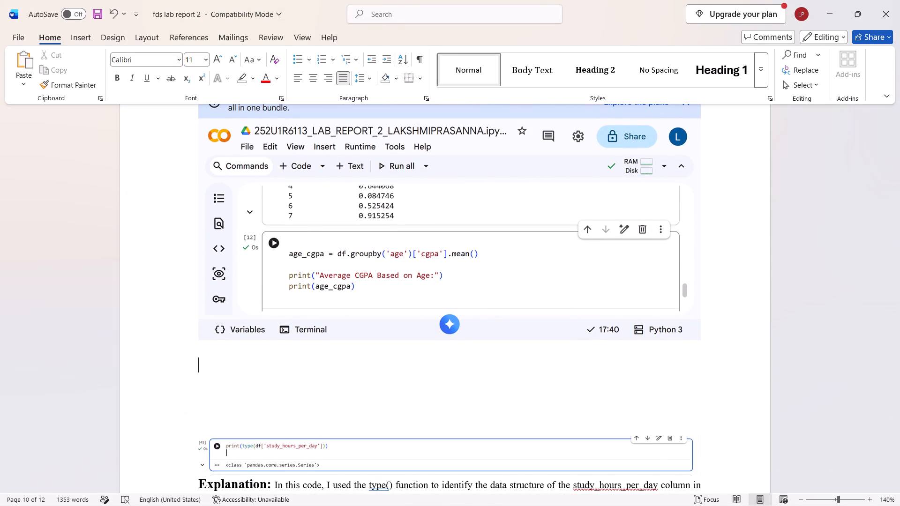
key(o)
key(u)
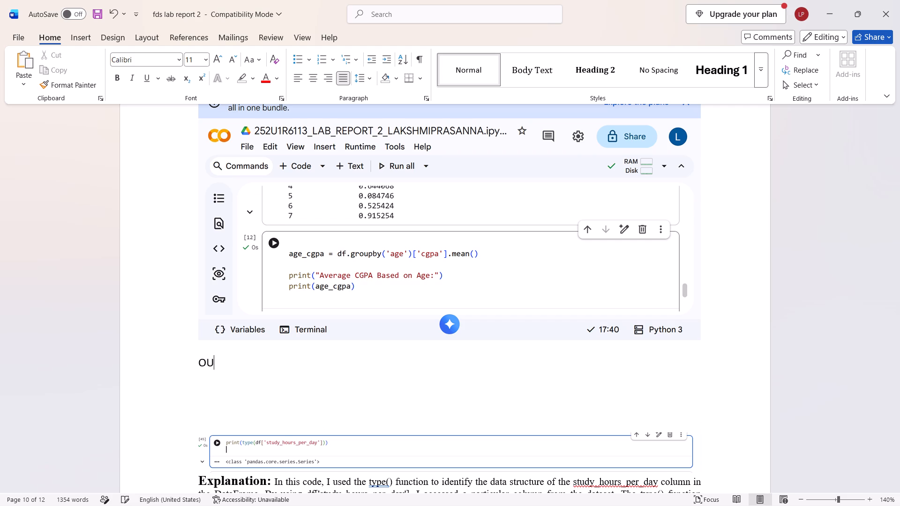
text(utput)
key(shift+colon)
key(Return)
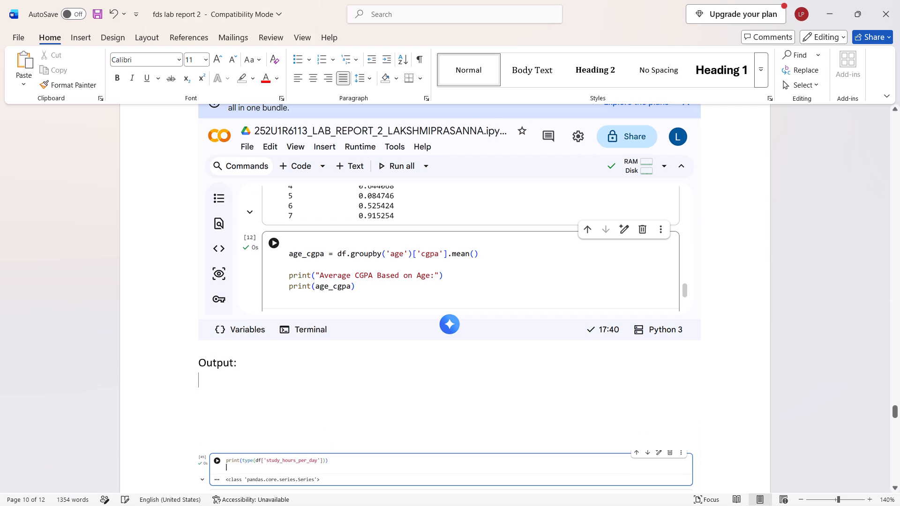
Format the "Output:" label below the groupby code screenshot as bold 14 pt Times New Roman and start a new line after it.
drag(244, 362, 207, 362)
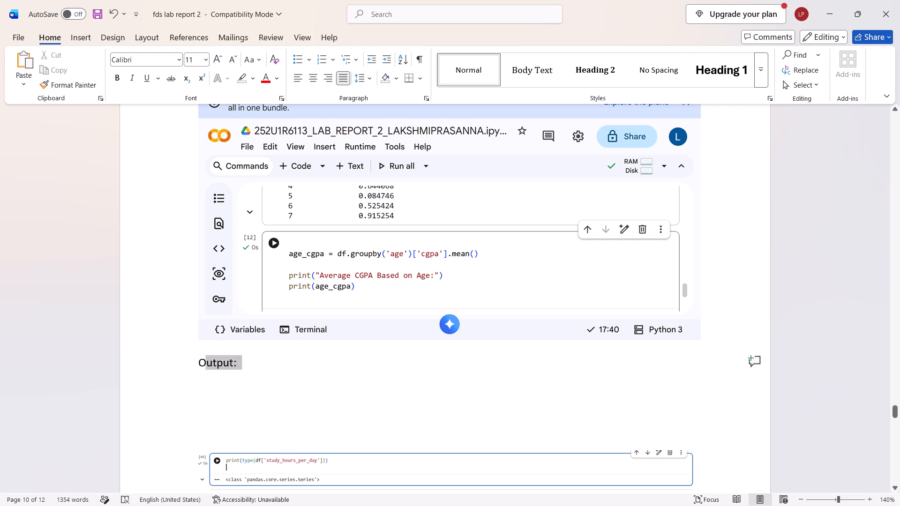
drag(207, 362, 196, 362)
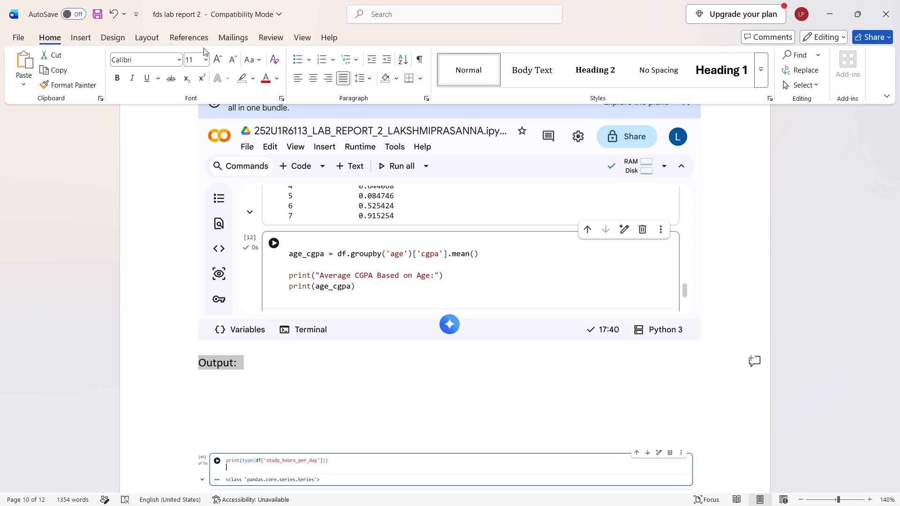
click(204, 57)
click(193, 148)
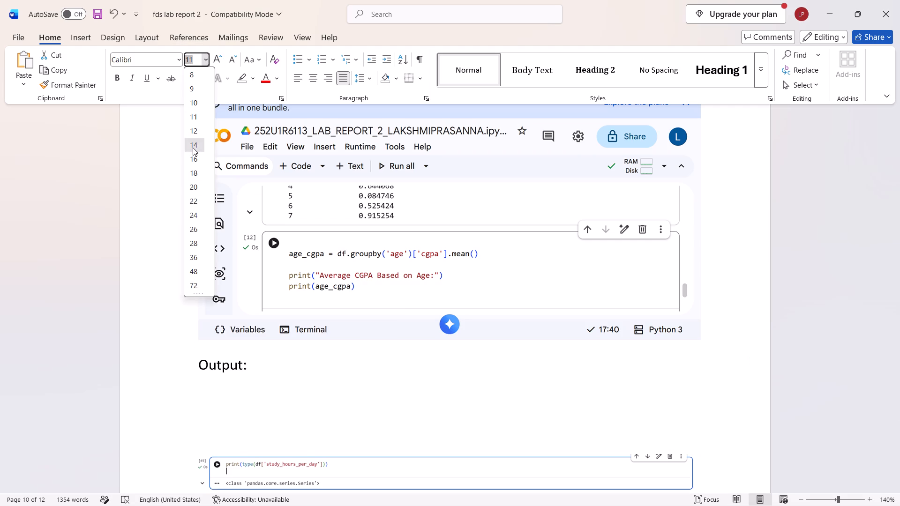
drag(178, 59, 164, 107)
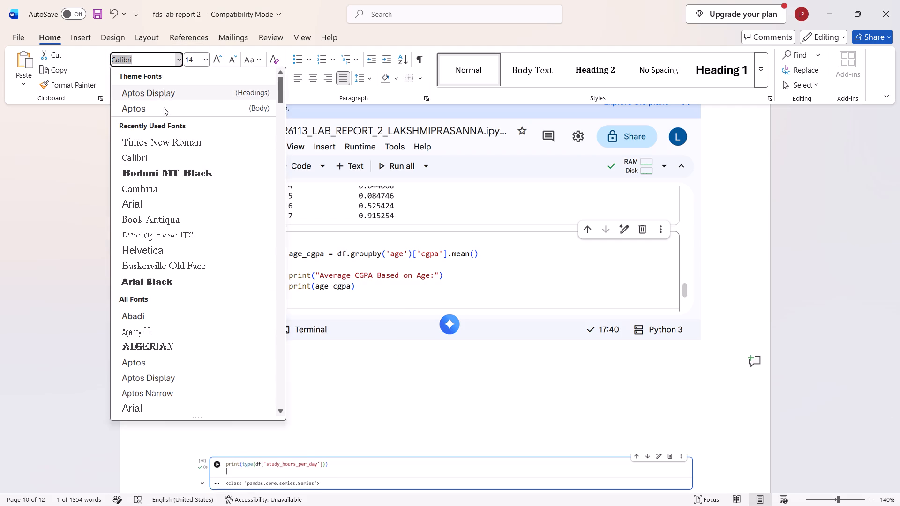
drag(164, 107, 157, 139)
click(157, 139)
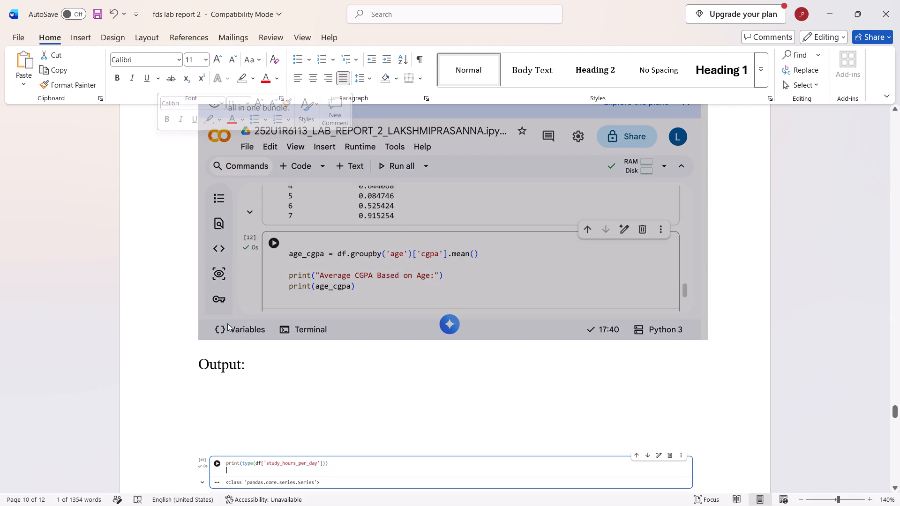
drag(247, 369, 205, 368)
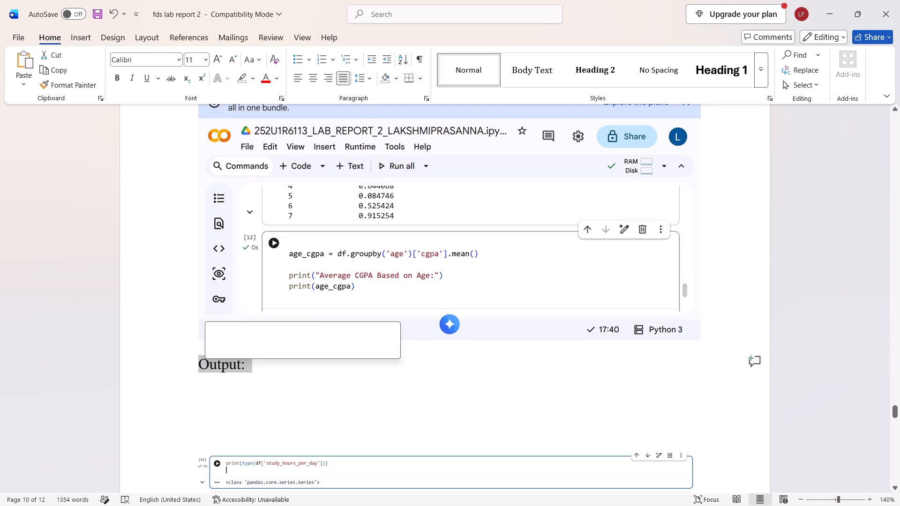
click(120, 78)
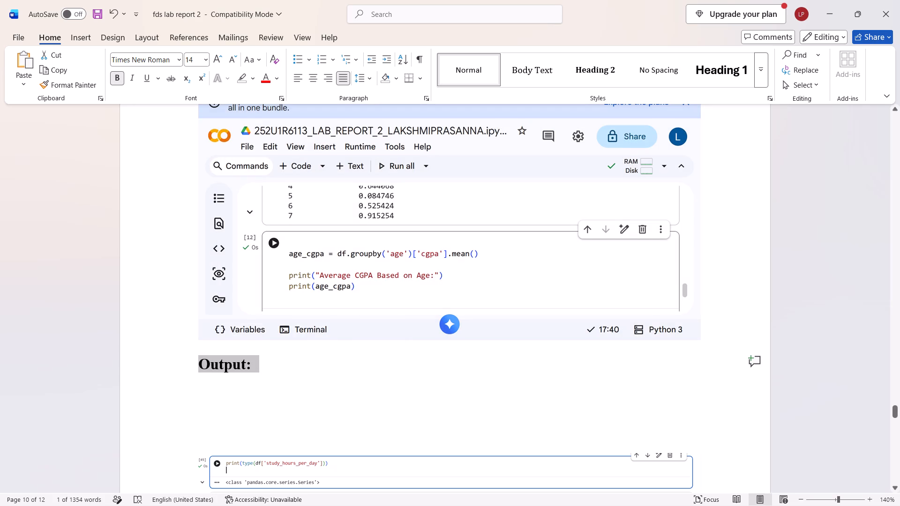
click(256, 363)
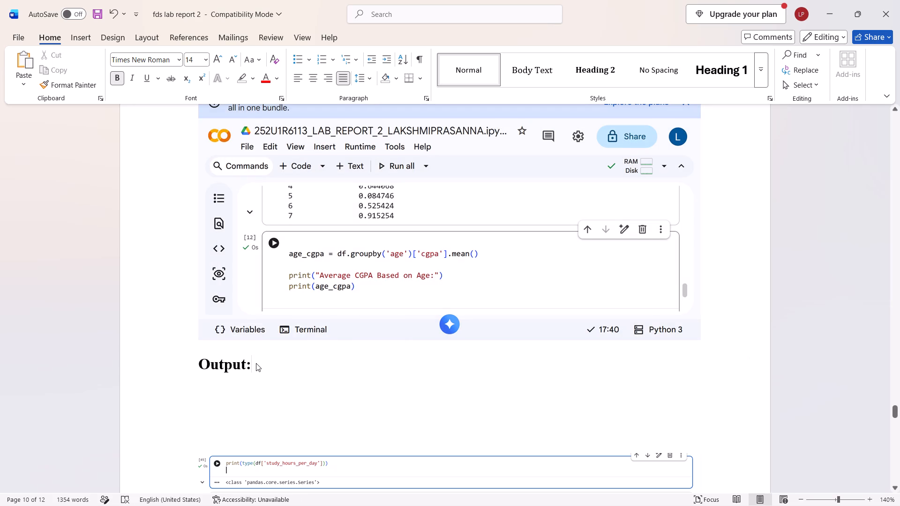
key(Return)
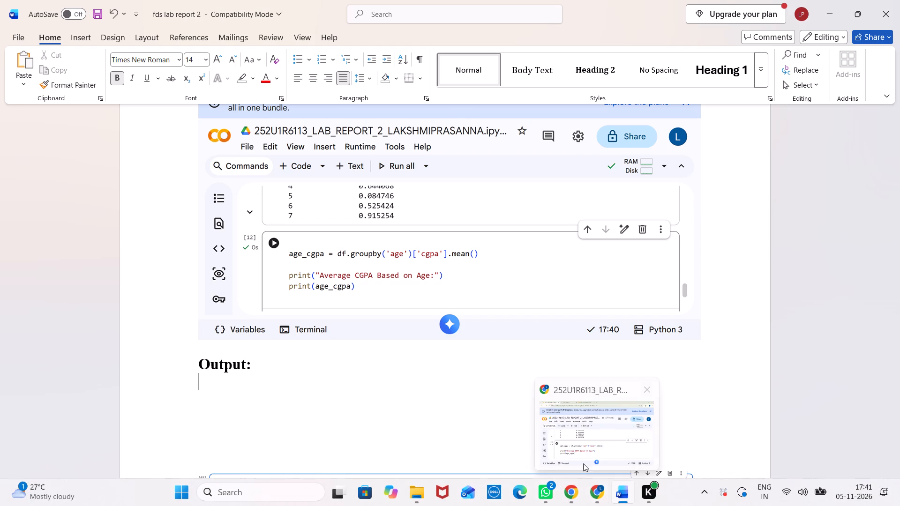
Switch to the Colab notebook in Chrome and display the complete average CGPA by age output at 125% zoom.
click(579, 454)
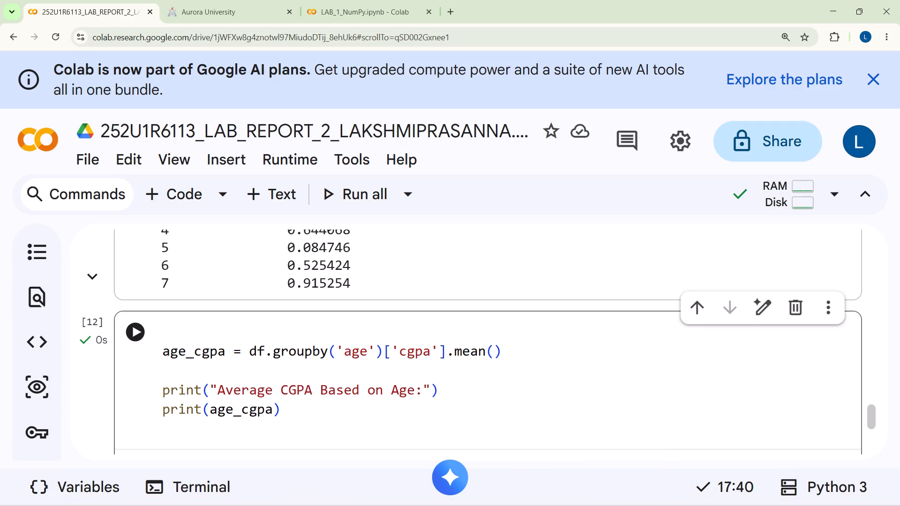
key(ctrl+shift+minus)
key(ctrl+shift+minus)
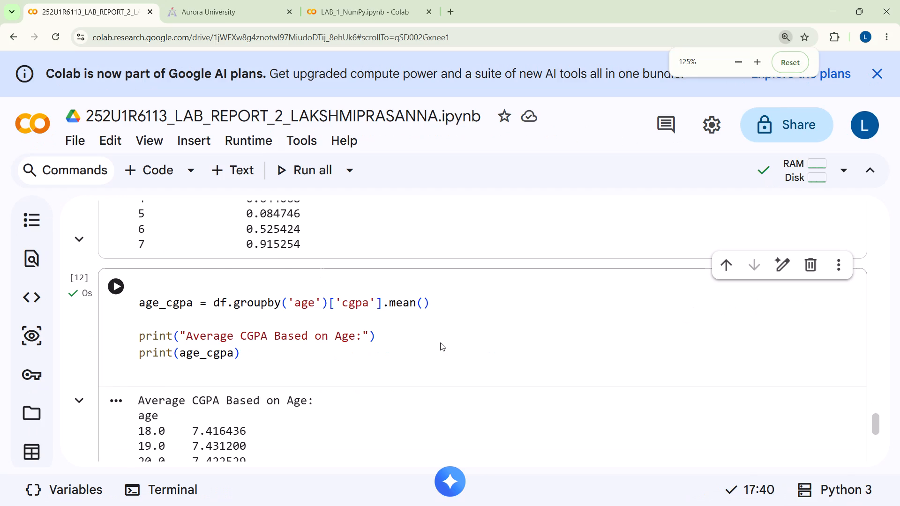
scroll(440, 342, down, 1)
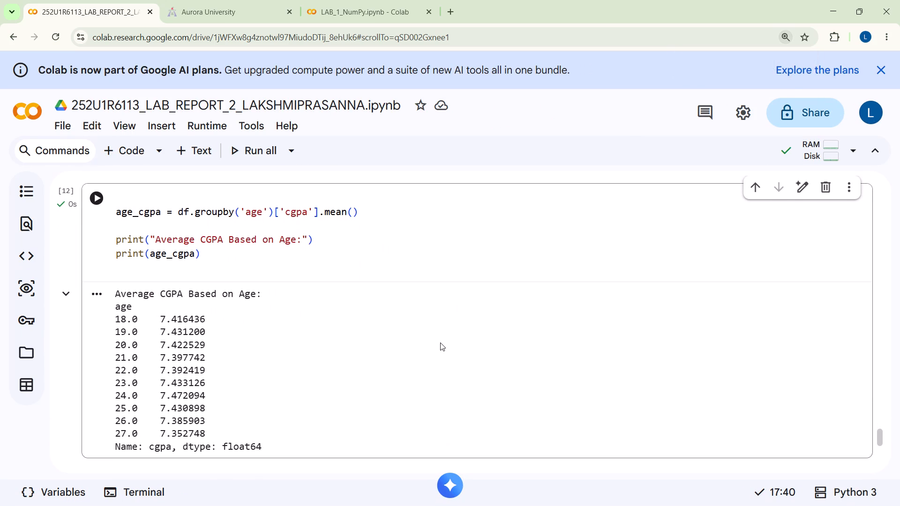
scroll(440, 342, down, 1)
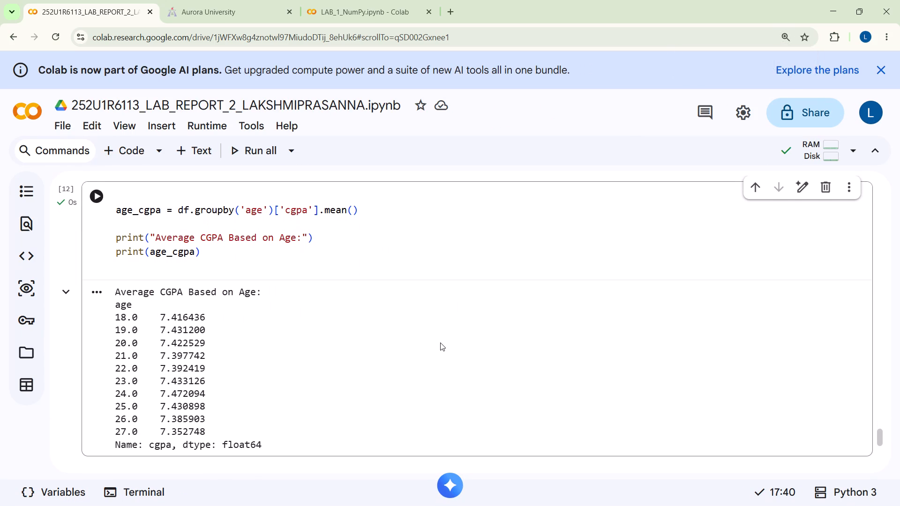
scroll(440, 342, down, 1)
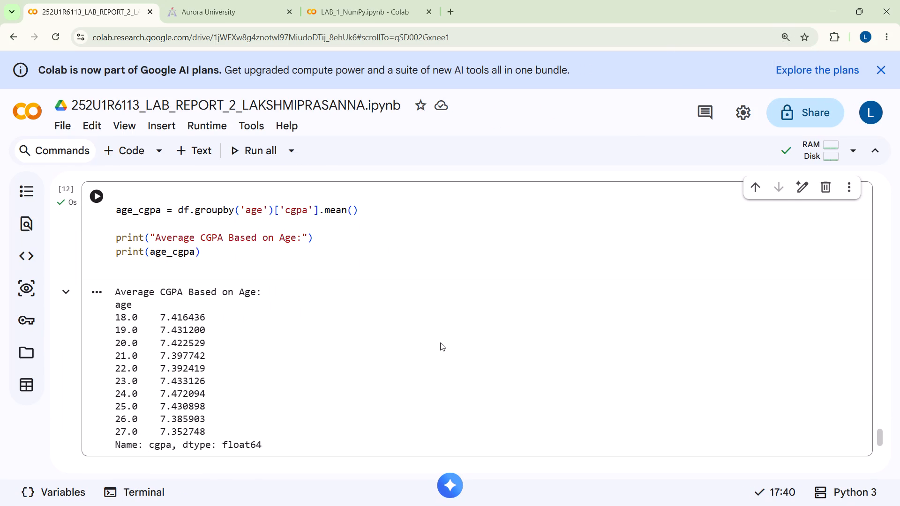
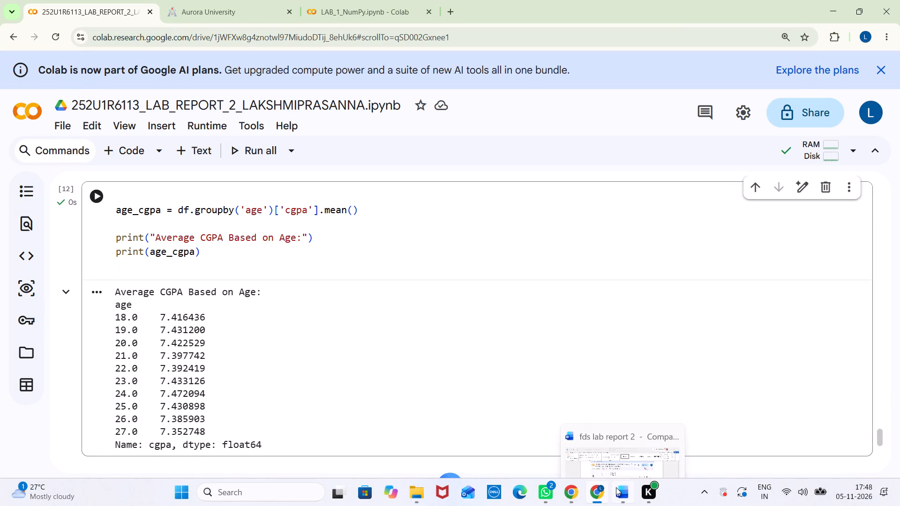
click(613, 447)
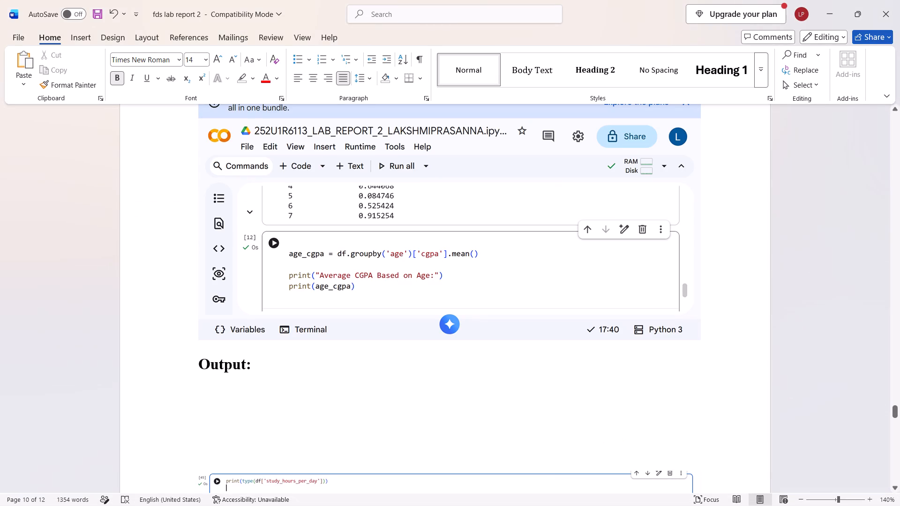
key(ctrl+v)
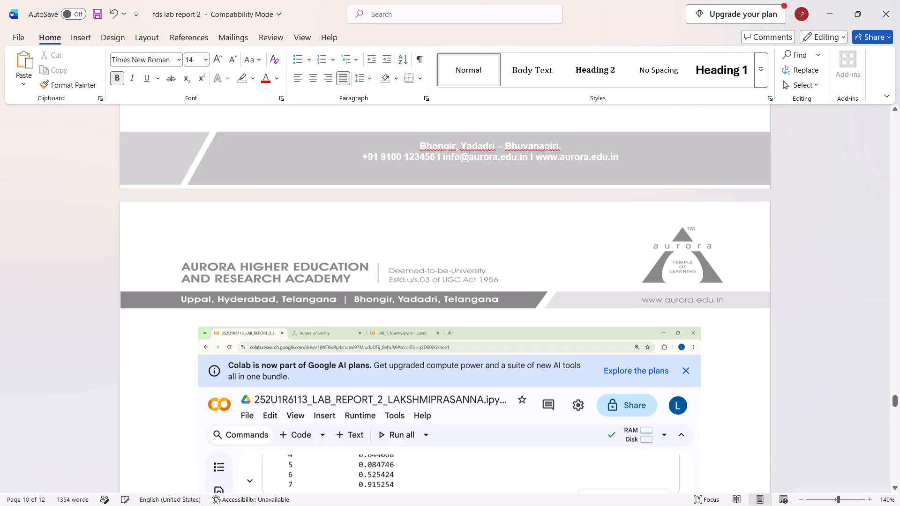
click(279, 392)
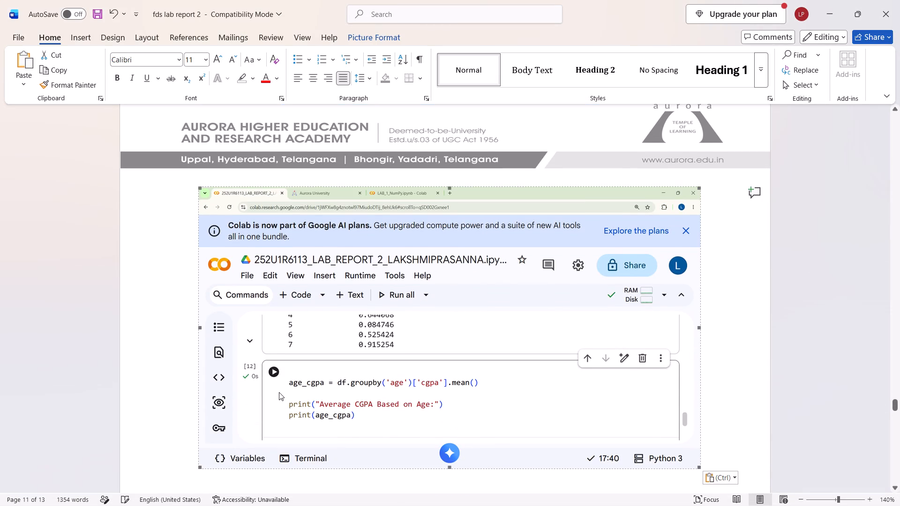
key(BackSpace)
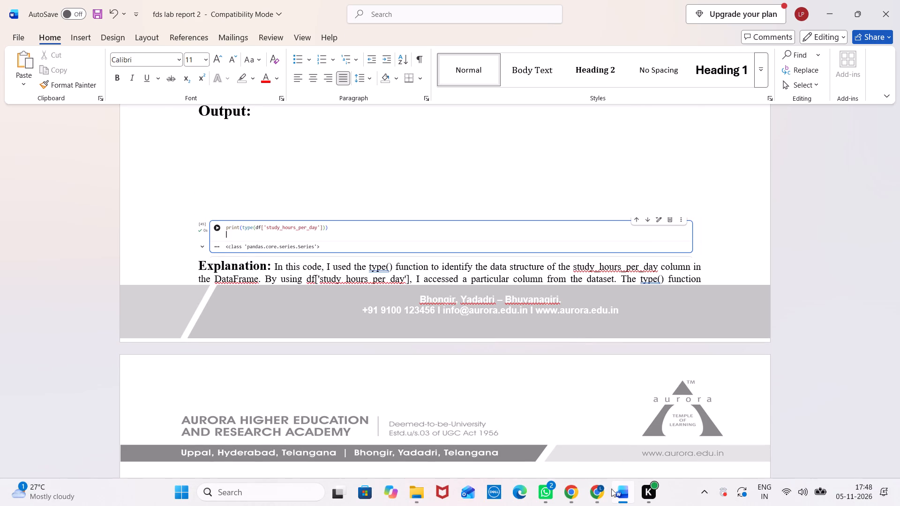
Screenshot the full average CGPA by age output in Colab and paste it below the "Output:" label in the Word report.
click(610, 449)
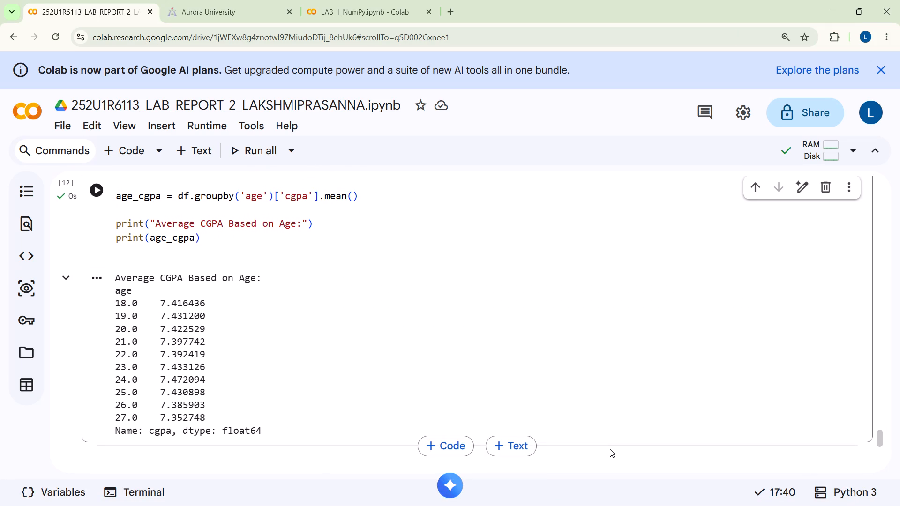
key(super+Print)
key(ctrl+c)
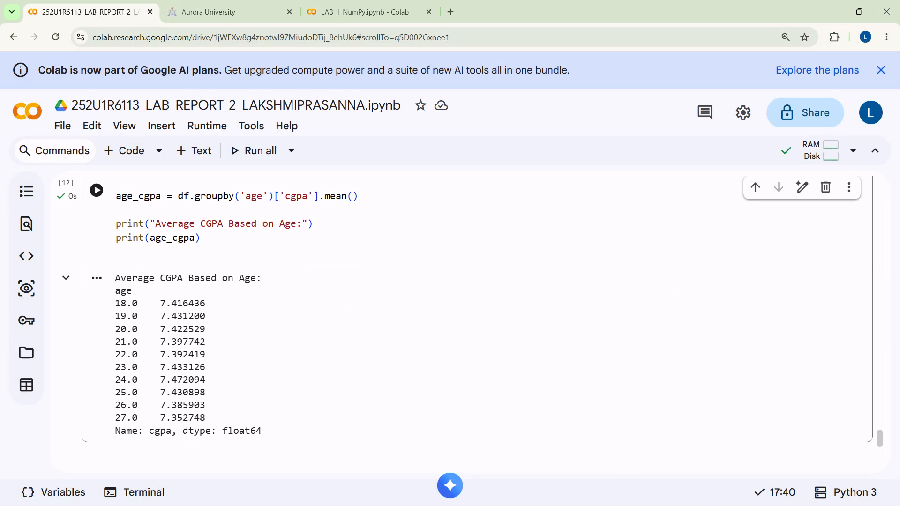
click(621, 495)
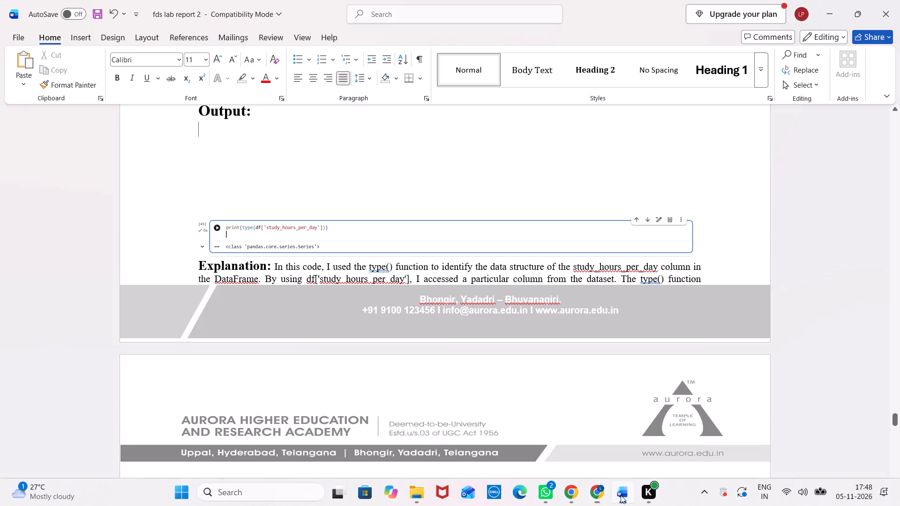
key(ctrl+v)
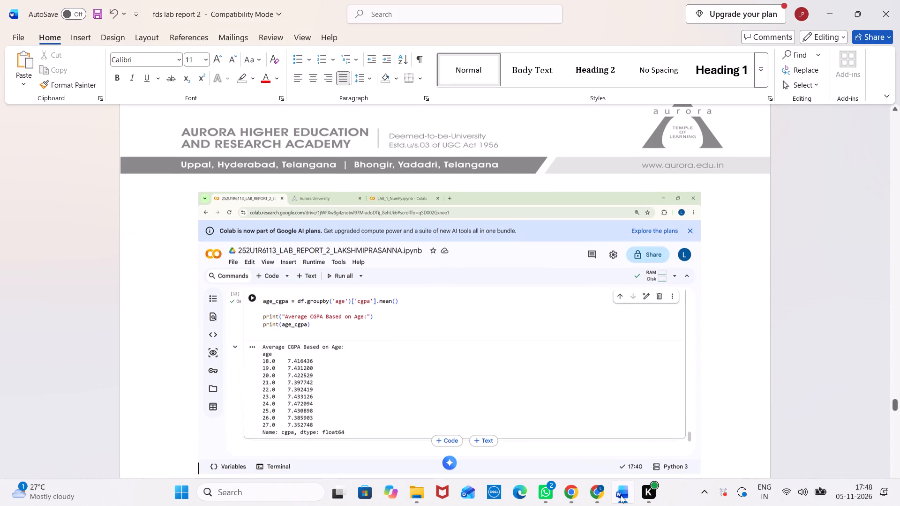
Resize the groupby code screenshot under "Code Execution:" so it is shorter while still spanning about the full text width.
scroll(584, 446, up, 3)
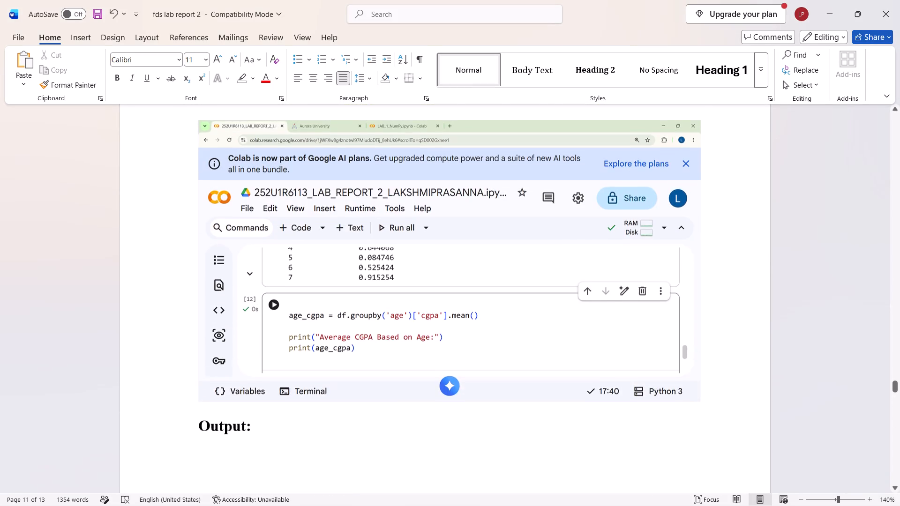
scroll(584, 446, up, 3)
click(584, 446)
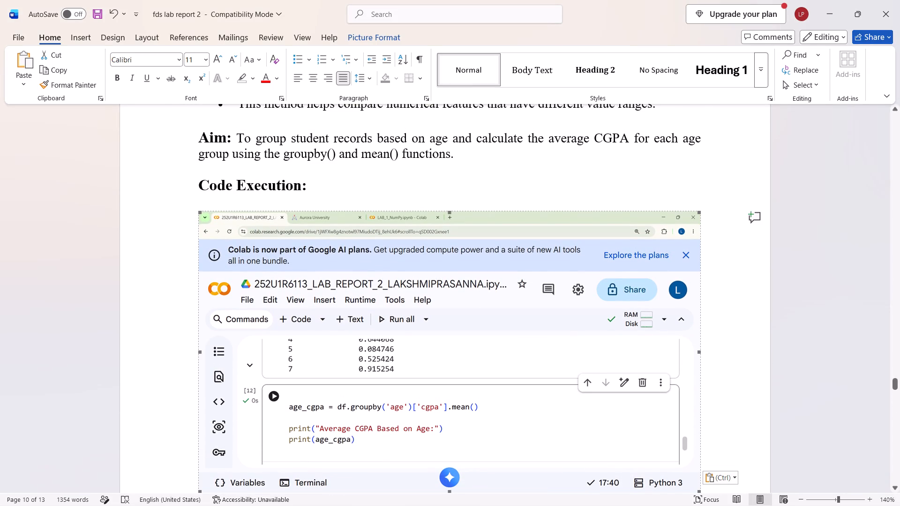
drag(199, 212, 230, 229)
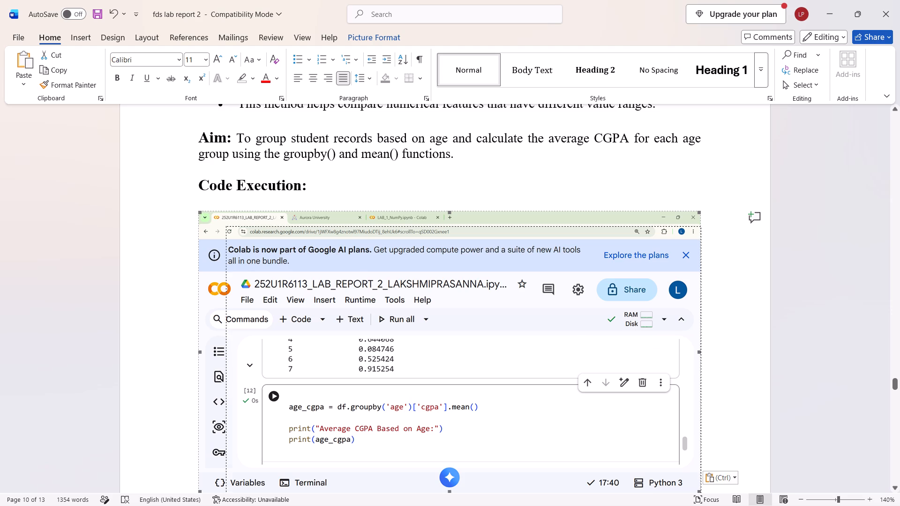
drag(230, 229, 298, 286)
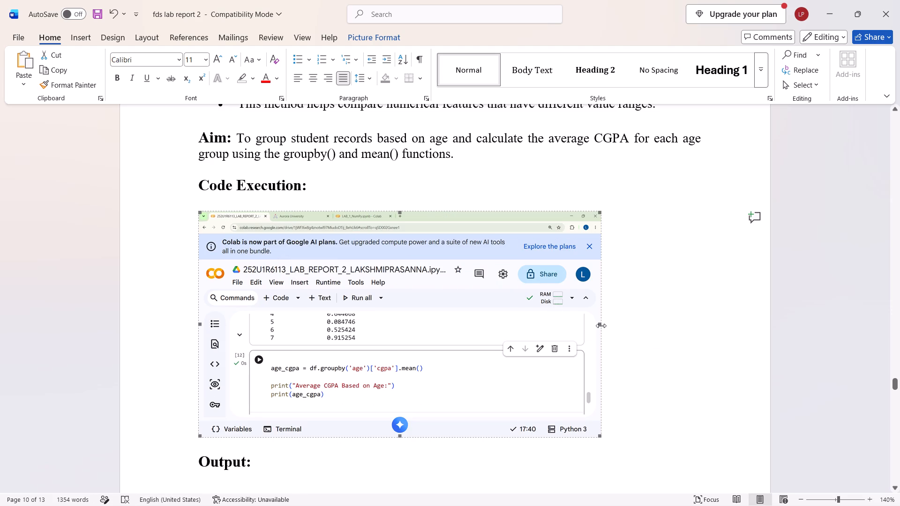
drag(601, 326, 704, 327)
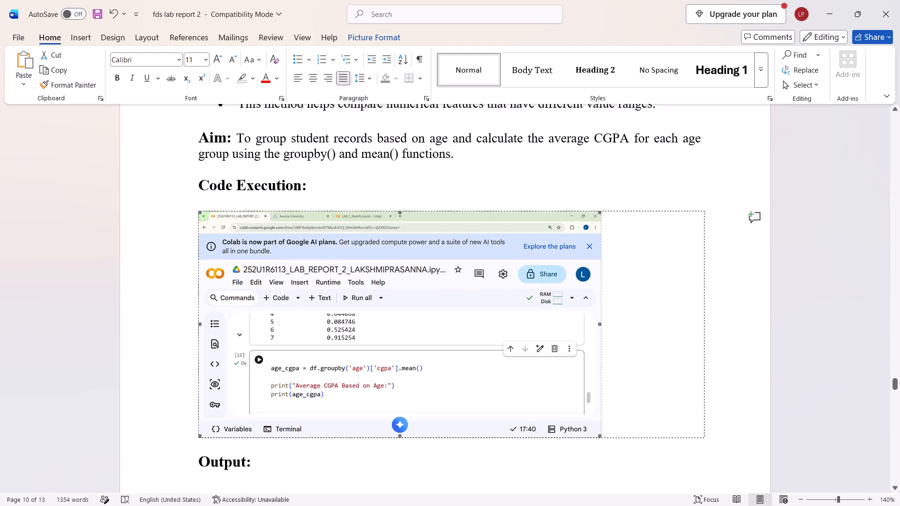
drag(704, 327, 709, 327)
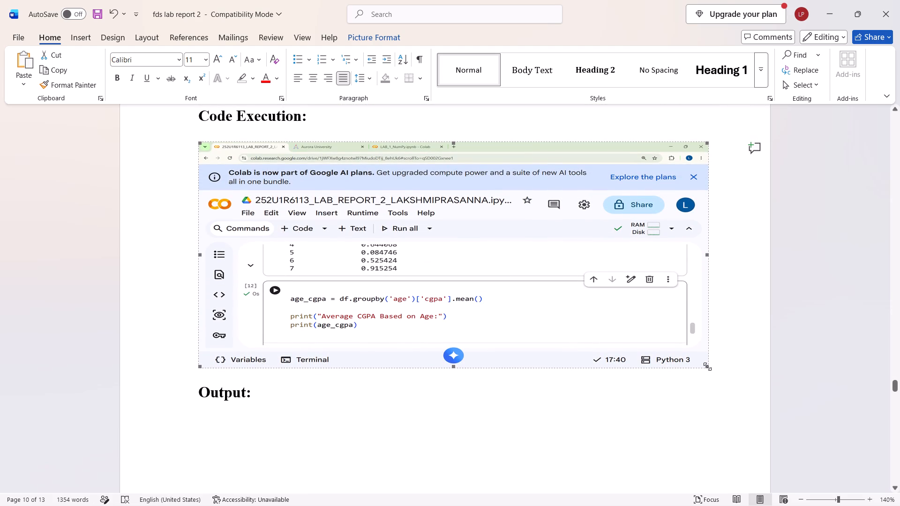
drag(707, 366, 639, 335)
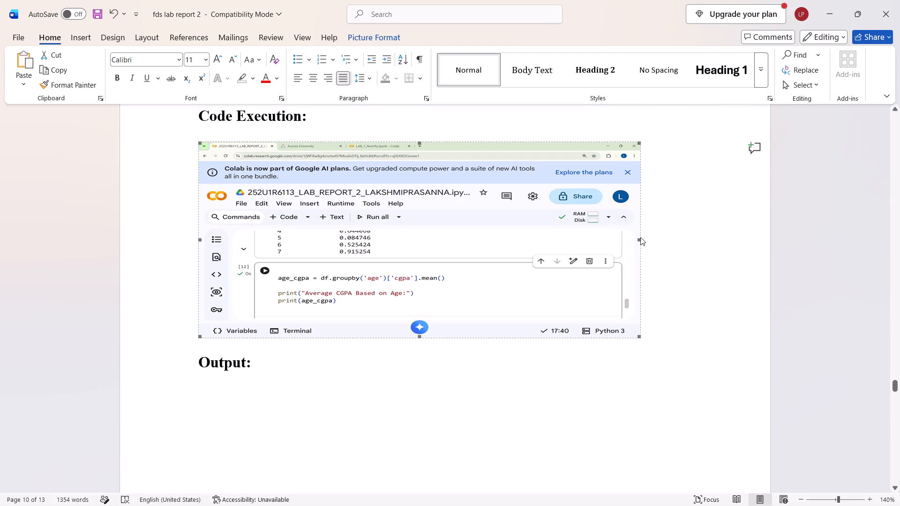
drag(639, 240, 720, 246)
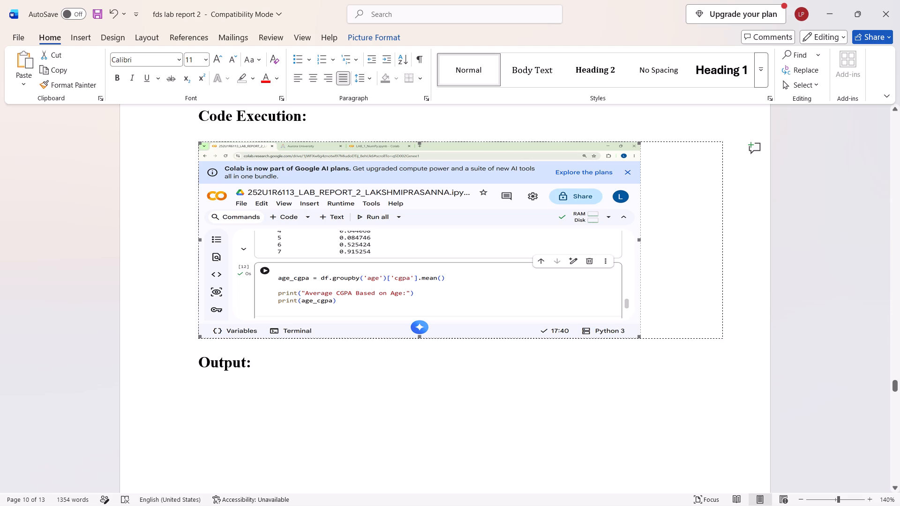
drag(720, 246, 715, 246)
Shrink the average CGPA output screenshot to fit under the "Output:" label on the same page, and widen it to about the text width.
scroll(709, 248, up, 6)
scroll(709, 248, down, 1)
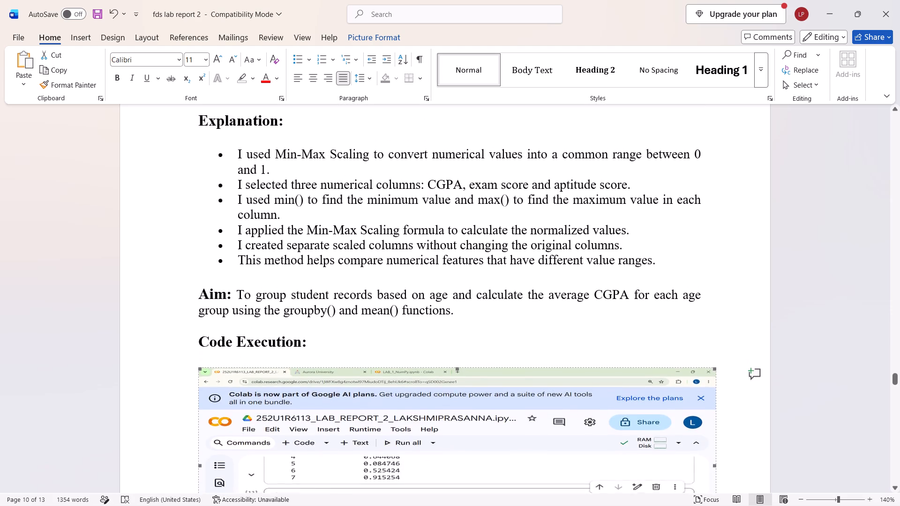
scroll(709, 248, down, 8)
scroll(709, 248, up, 1)
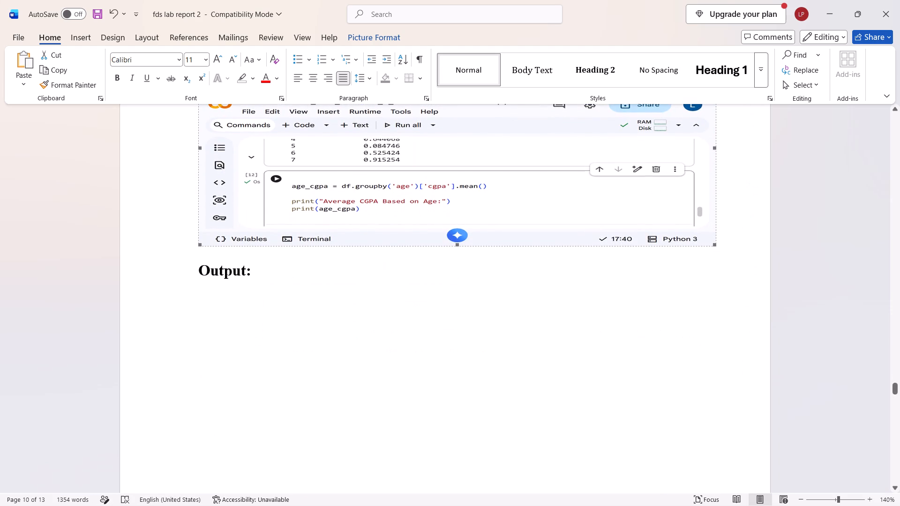
scroll(639, 429, down, 8)
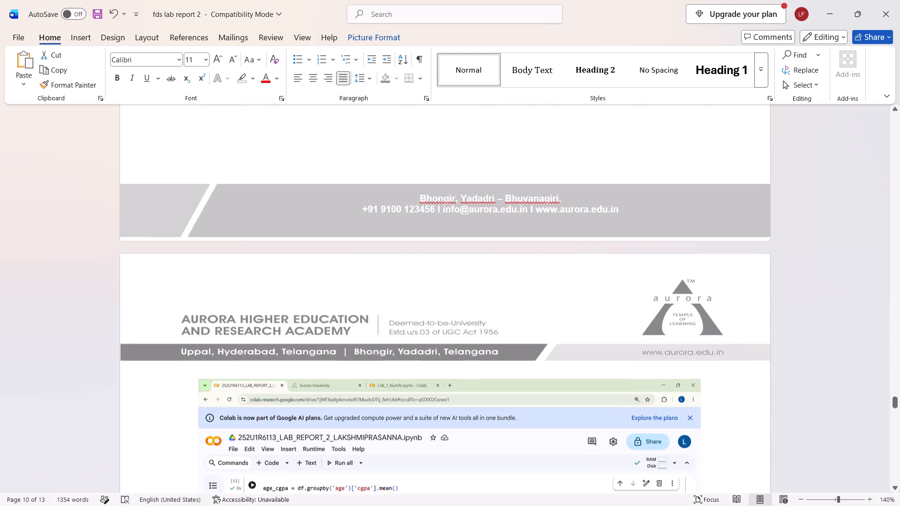
scroll(631, 395, down, 5)
click(590, 402)
scroll(590, 402, down, 3)
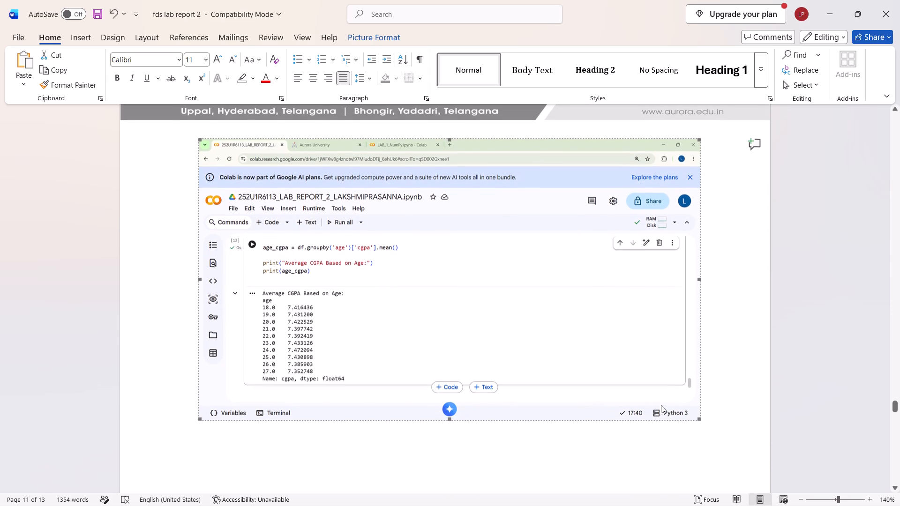
drag(697, 419, 602, 375)
scroll(636, 373, up, 7)
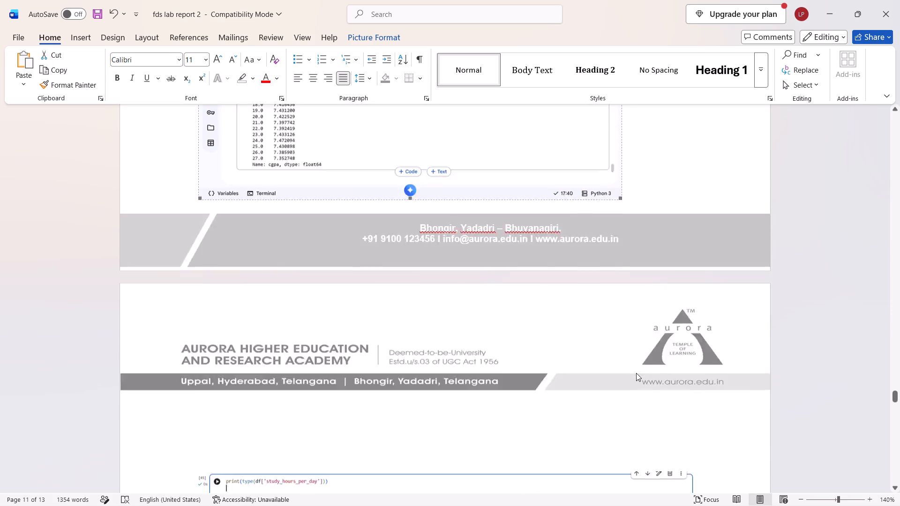
scroll(636, 373, up, 7)
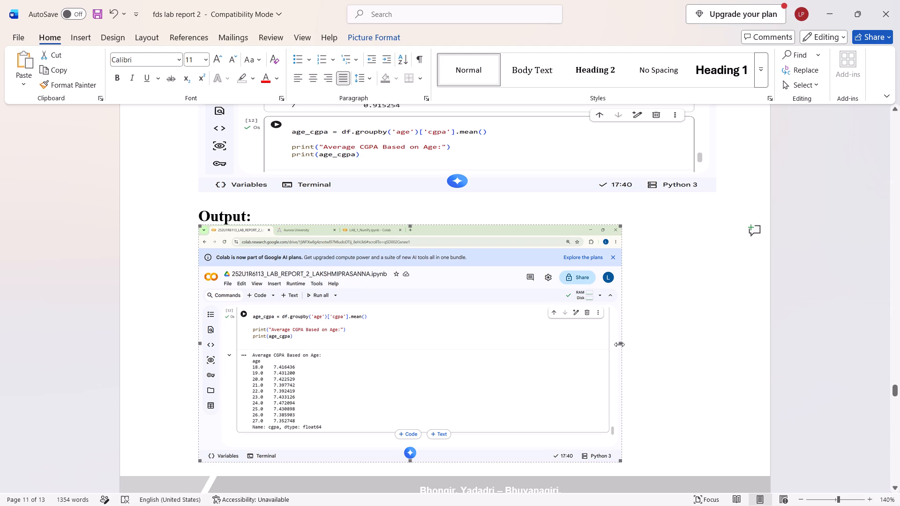
drag(619, 344, 705, 333)
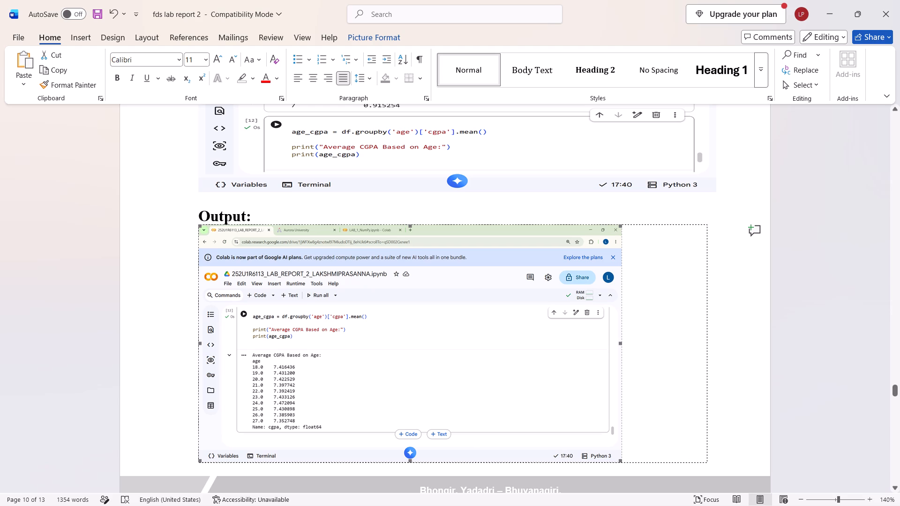
drag(705, 333, 707, 332)
scroll(707, 332, down, 2)
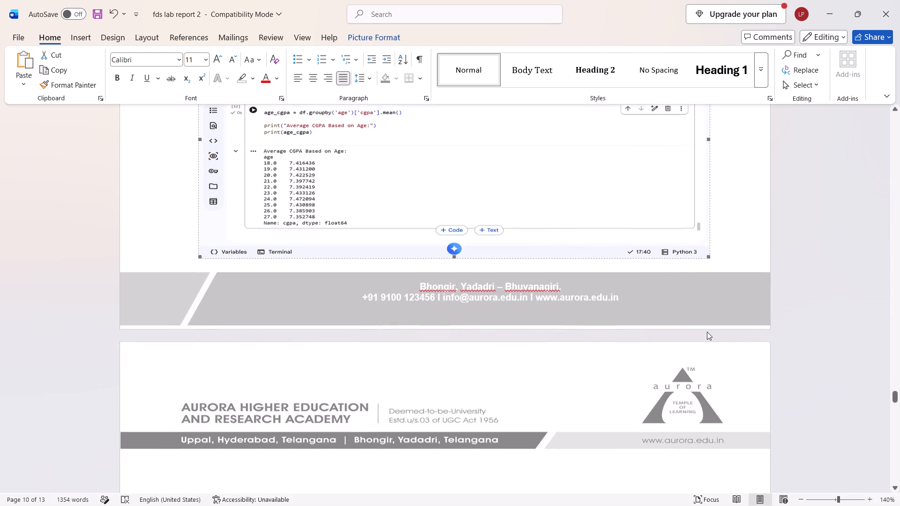
scroll(707, 332, down, 2)
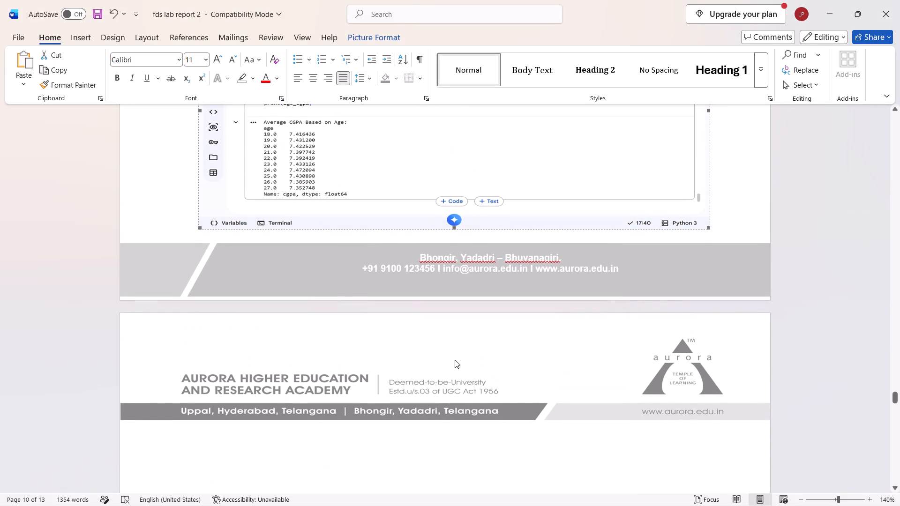
click(720, 225)
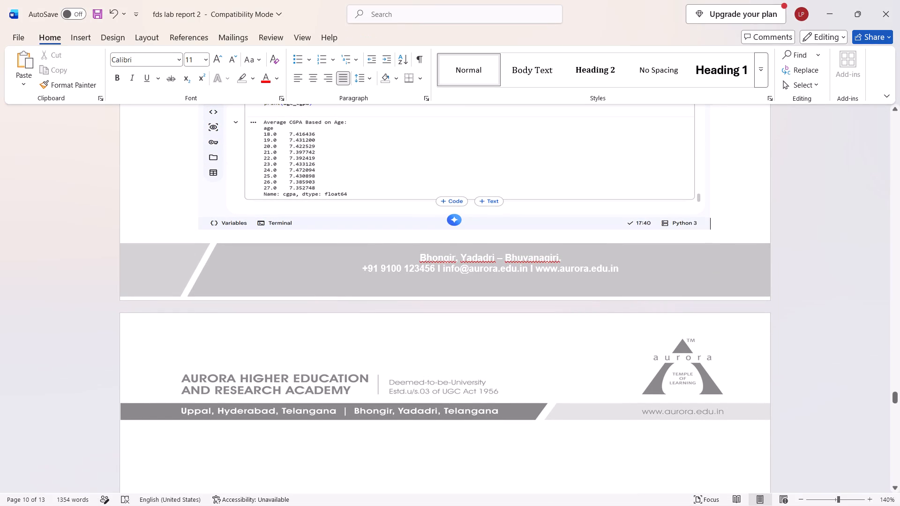
key(Return)
key(Return)
key(ctrl+v)
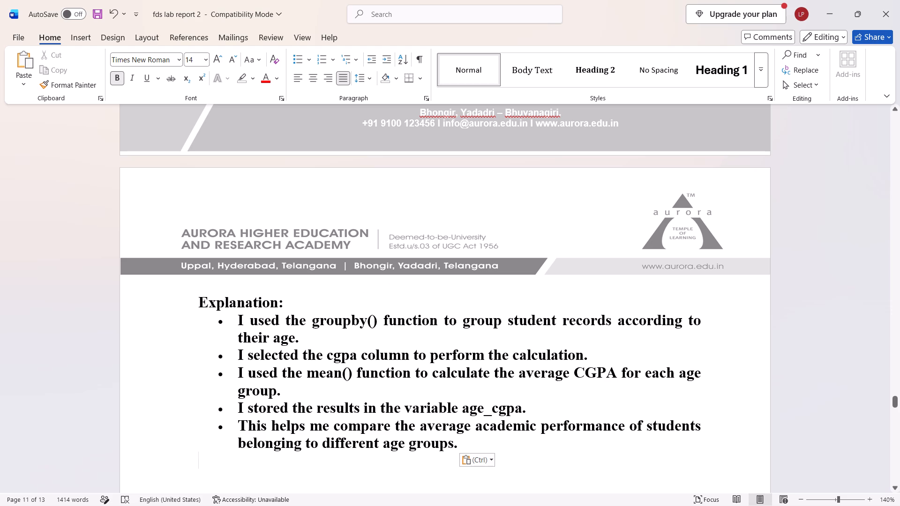
Insert a blank line between the pasted "Explanation:" heading and its bullet list.
click(311, 304)
key(Return)
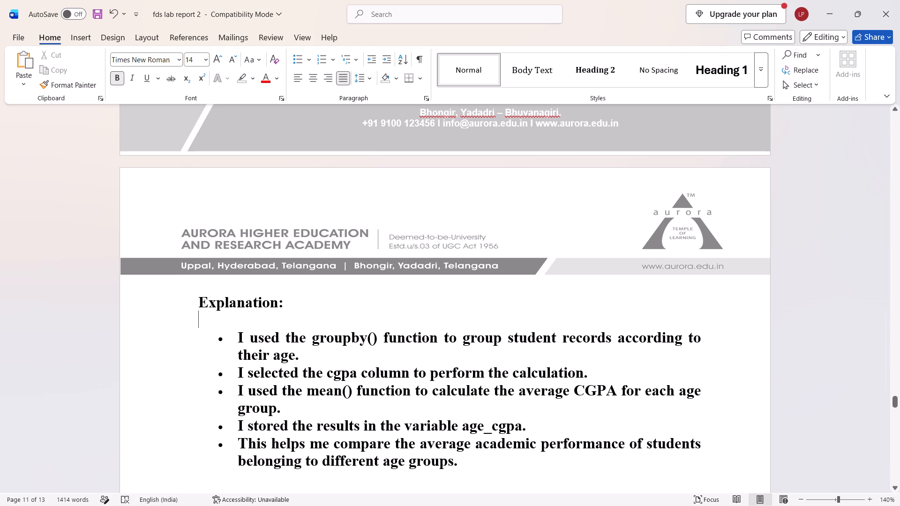
Remove the bold from the five groupby() and mean() explanation bullets and set their font size to 12.
drag(477, 466, 232, 335)
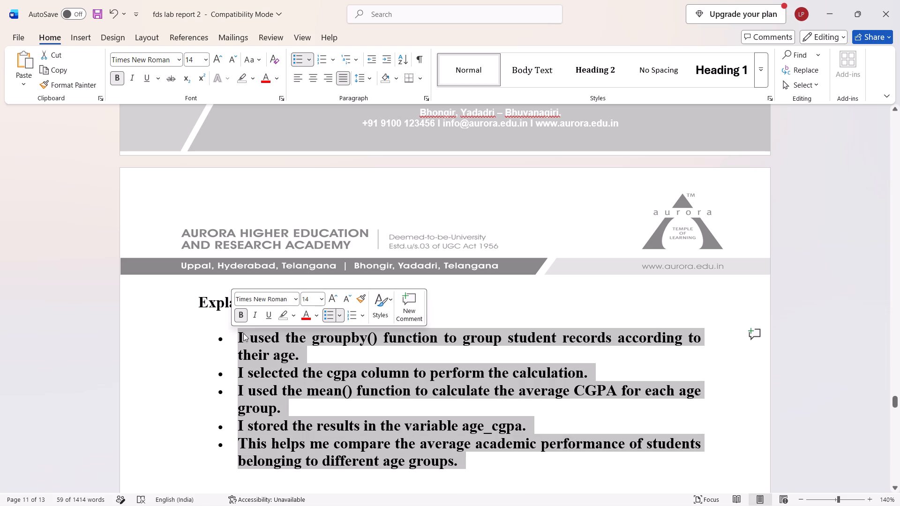
click(237, 315)
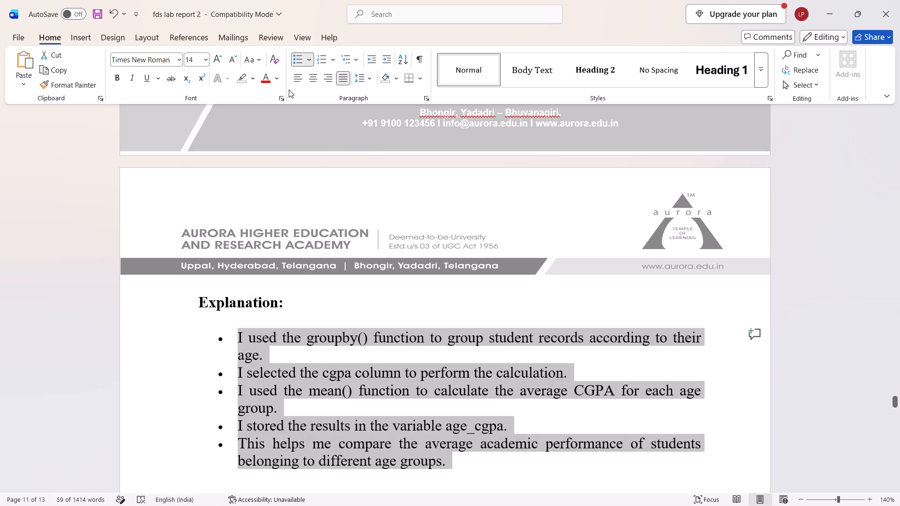
drag(206, 61, 200, 131)
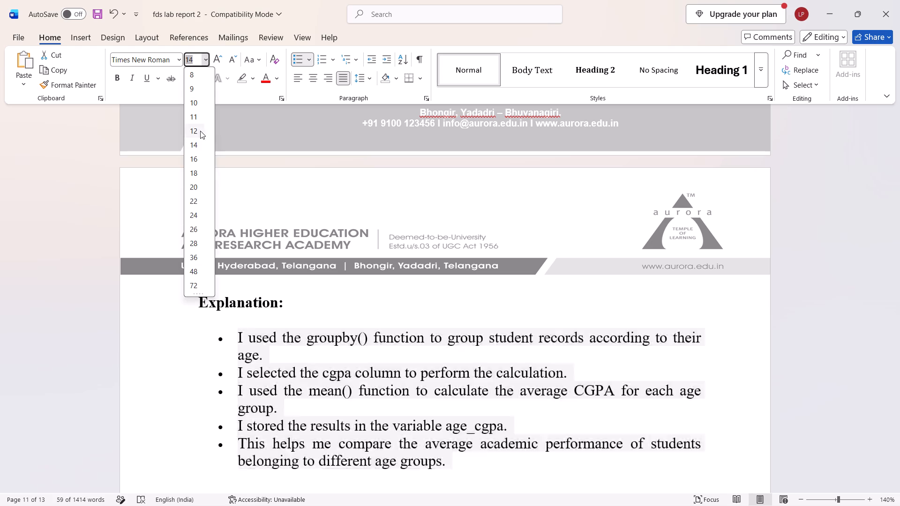
drag(200, 131, 198, 131)
click(290, 303)
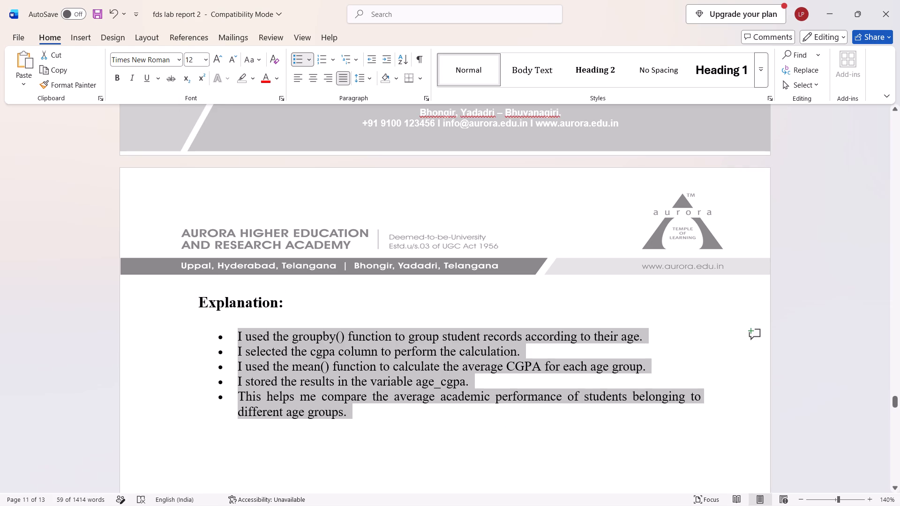
End the bullet list after "different age groups." and add two blank unbulleted lines below it.
scroll(380, 341, down, 1)
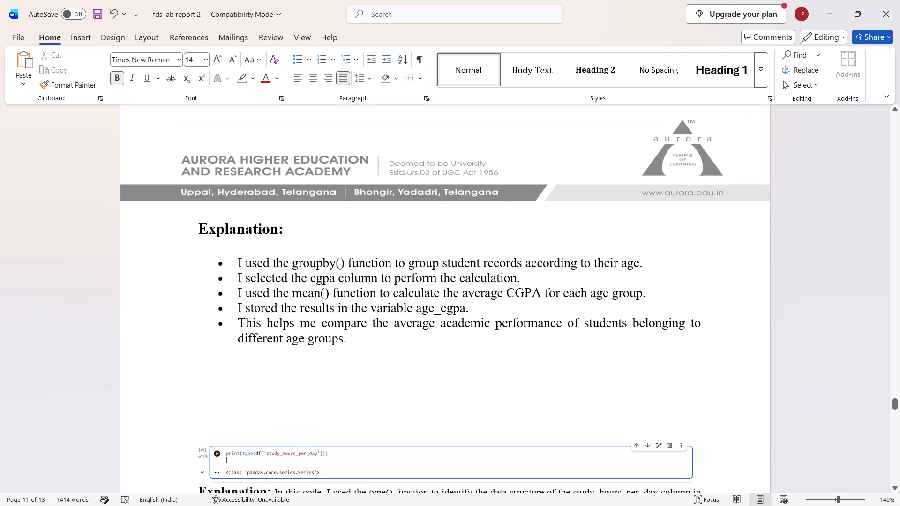
click(370, 342)
key(Return)
key(Return)
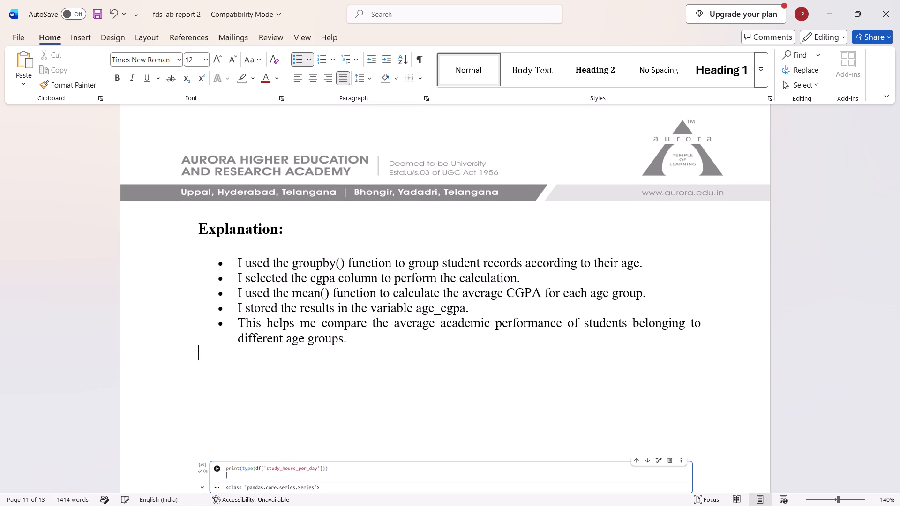
key(Return)
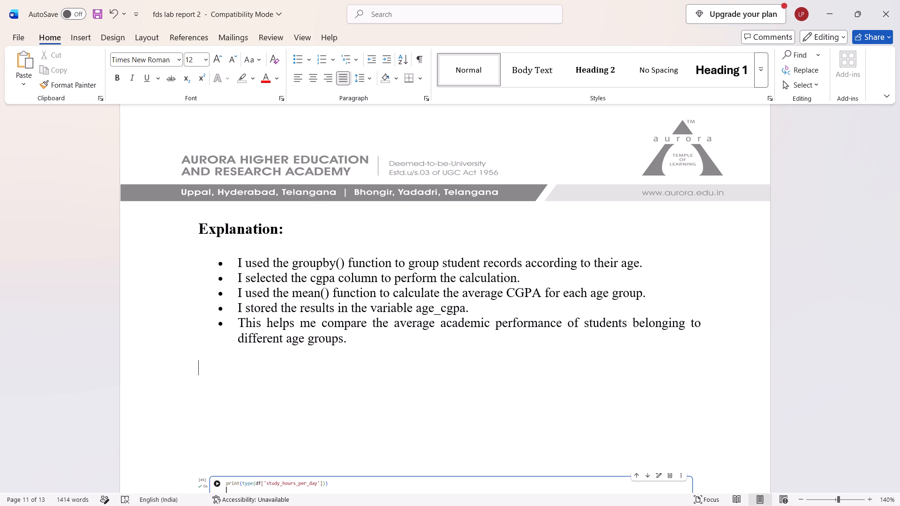